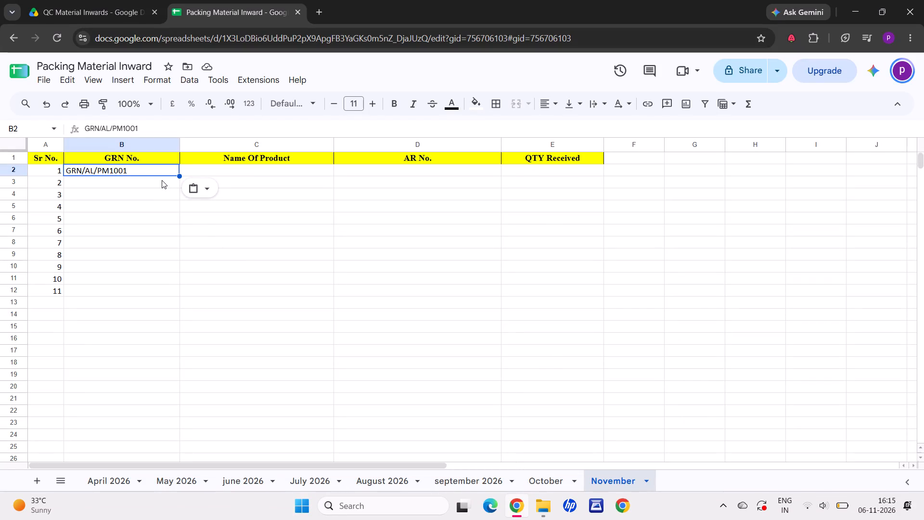
Paste the GRN number GRN/AL/PM1001 into cells B3 and B4 of the November sheet.
left_click_drag(162, 180, 158, 289)
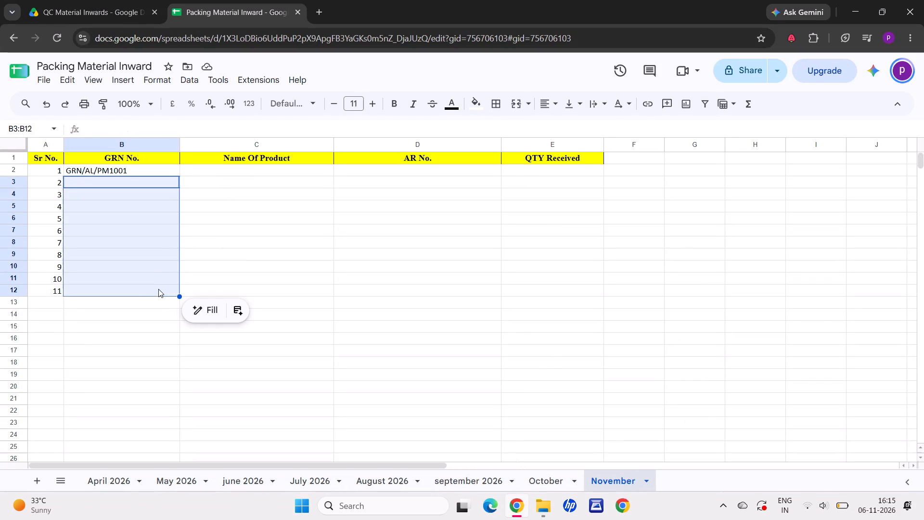
key("ctrl+v")
left_click(156, 282)
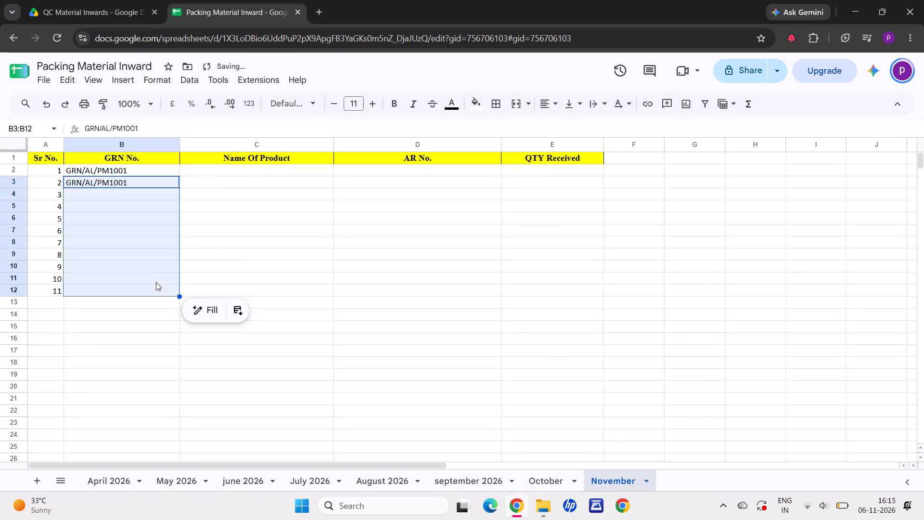
left_click(112, 194, "ctrl")
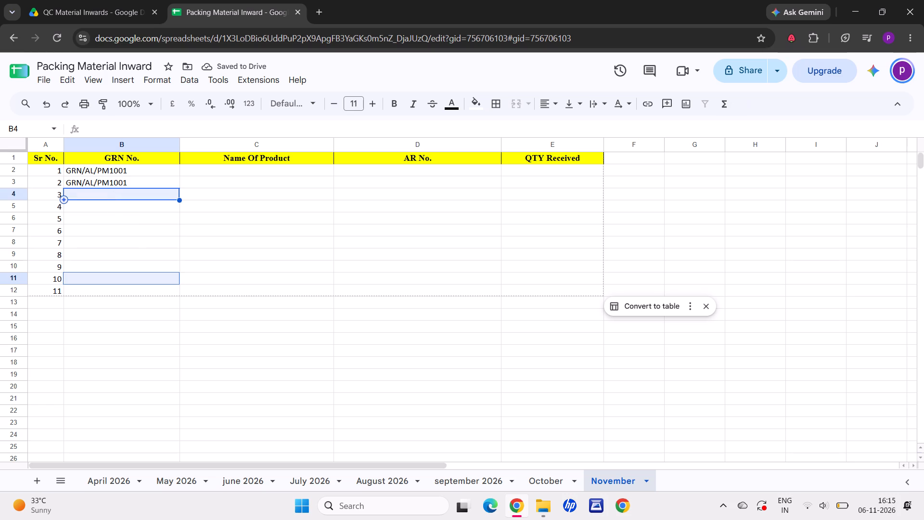
left_click(109, 205, "ctrl")
left_click(108, 223, "ctrl")
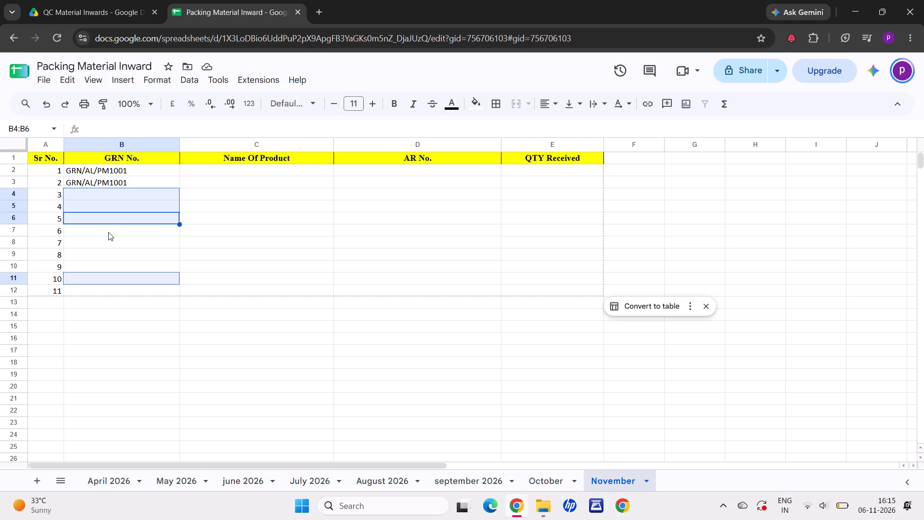
left_click(108, 232, "ctrl")
left_click(108, 245, "ctrl")
left_click(109, 259, "ctrl")
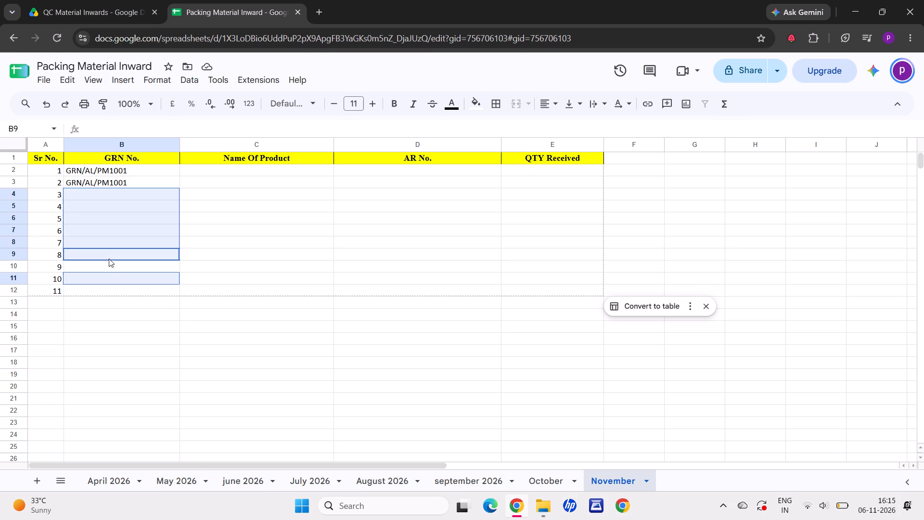
left_click(110, 272, "ctrl")
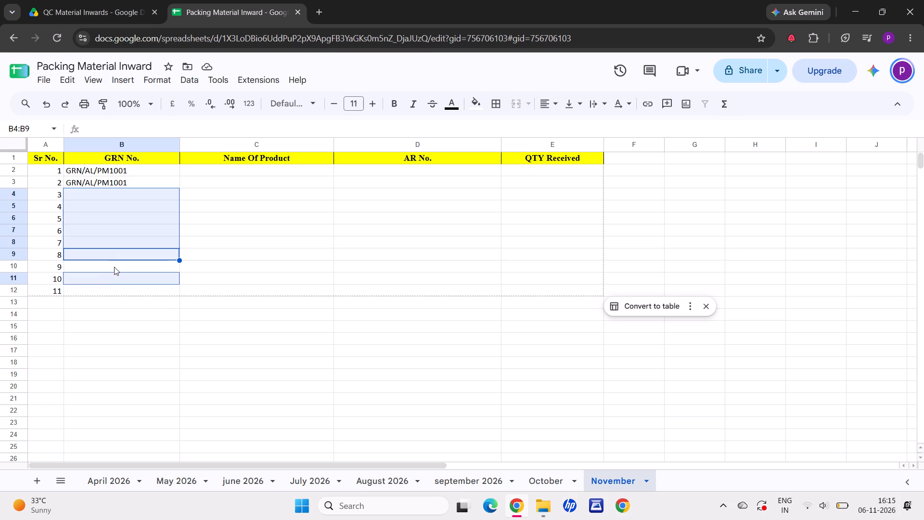
left_click(115, 265, "ctrl")
left_click(116, 281, "ctrl")
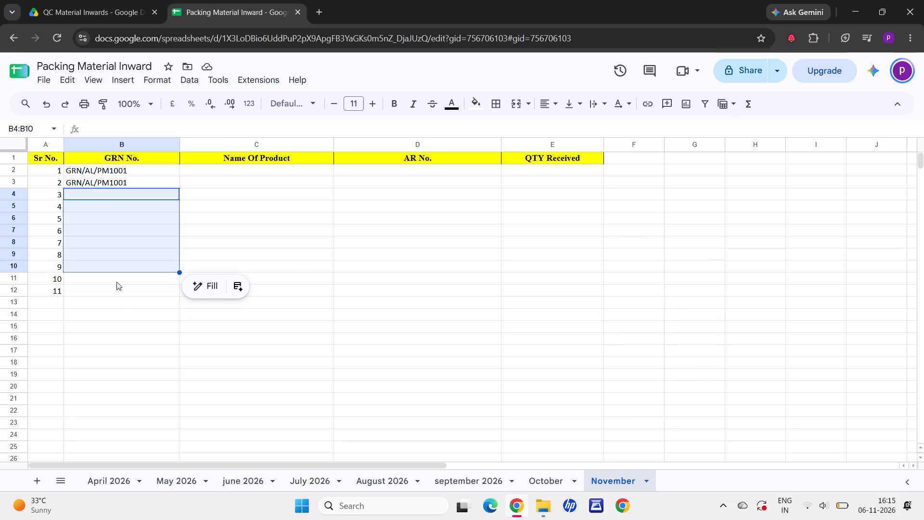
key("ctrl+v")
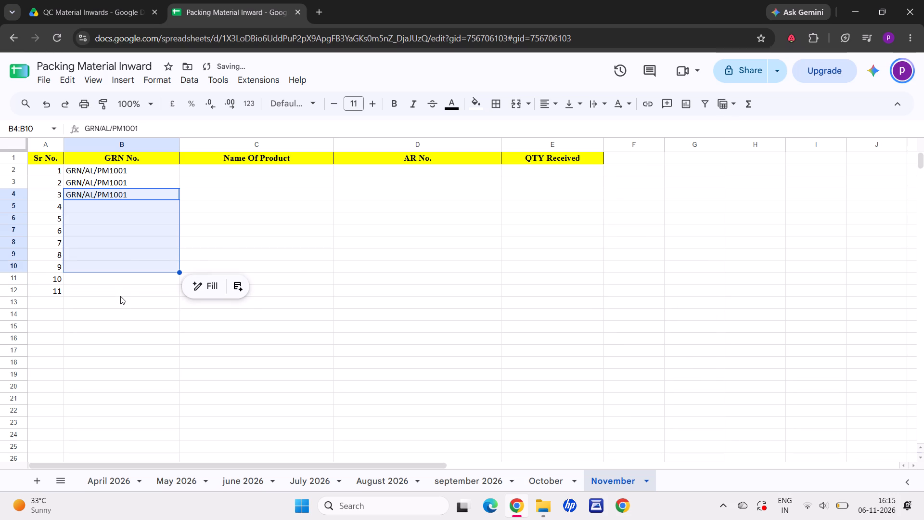
left_click(128, 261)
Paste GRN/AL/PM1001 into cells B5 and B6 of the GRN No. column.
left_click(108, 199)
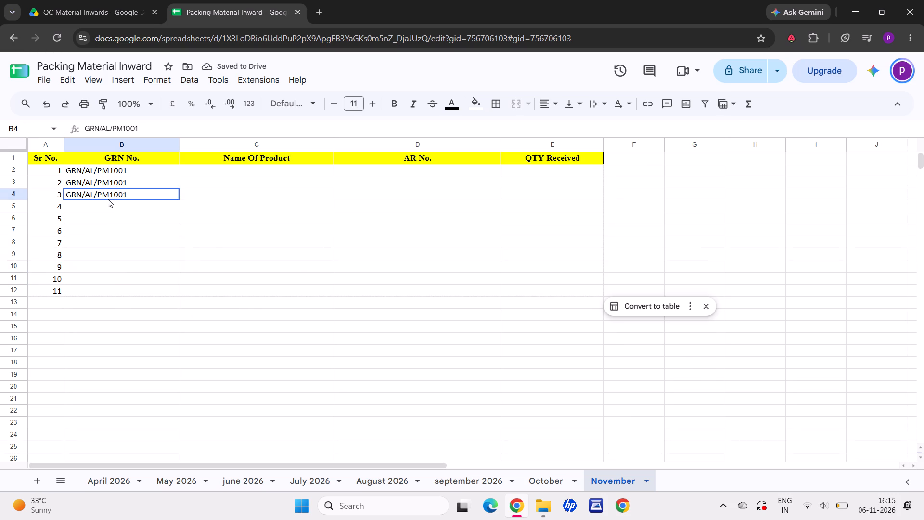
left_click_drag(105, 204, 111, 273)
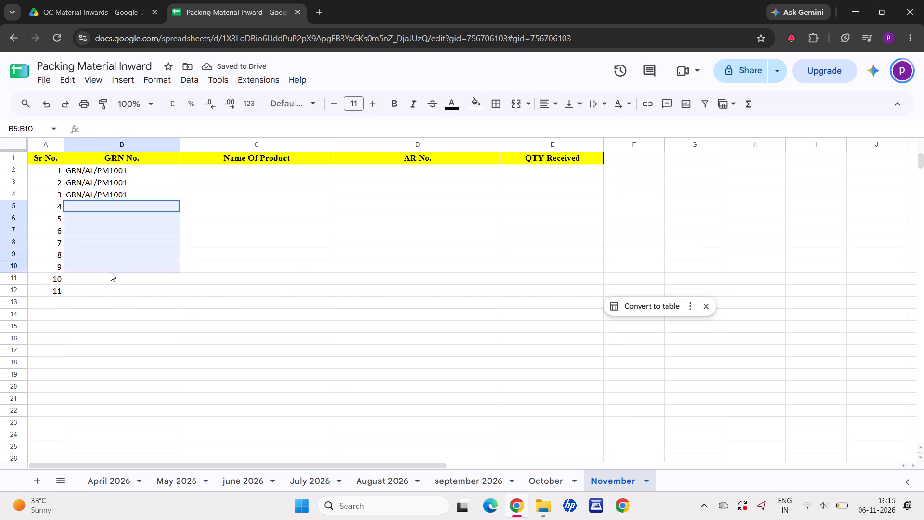
left_click_drag(111, 273, 111, 287)
key("ctrl+v")
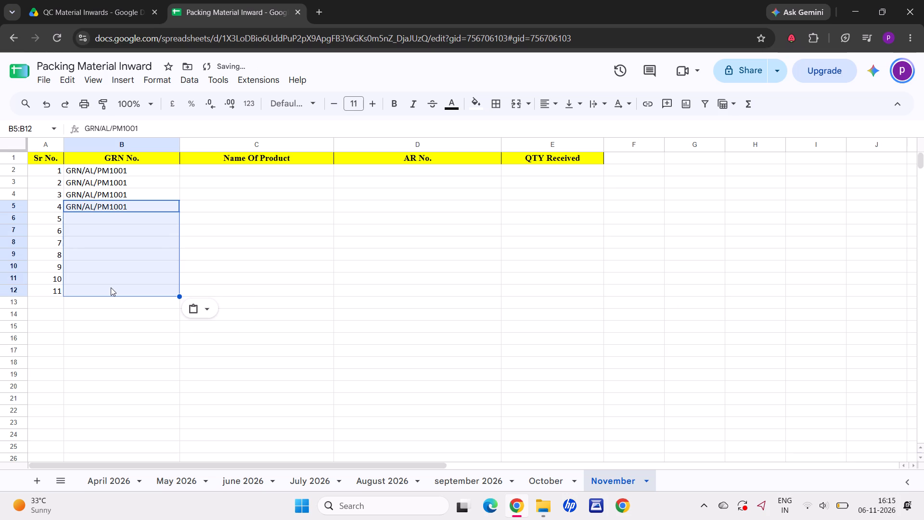
left_click(156, 233)
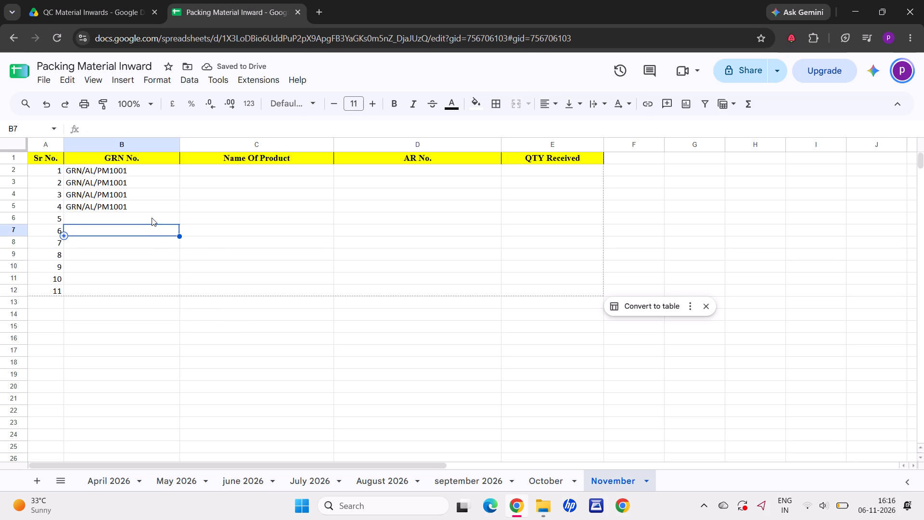
left_click(152, 218)
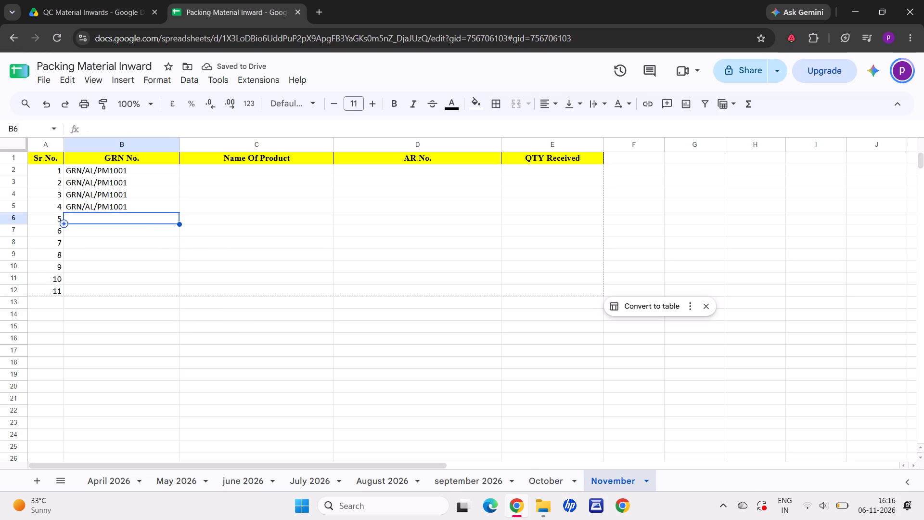
left_click_drag(180, 224, 180, 228)
left_click_drag(180, 228, 177, 293)
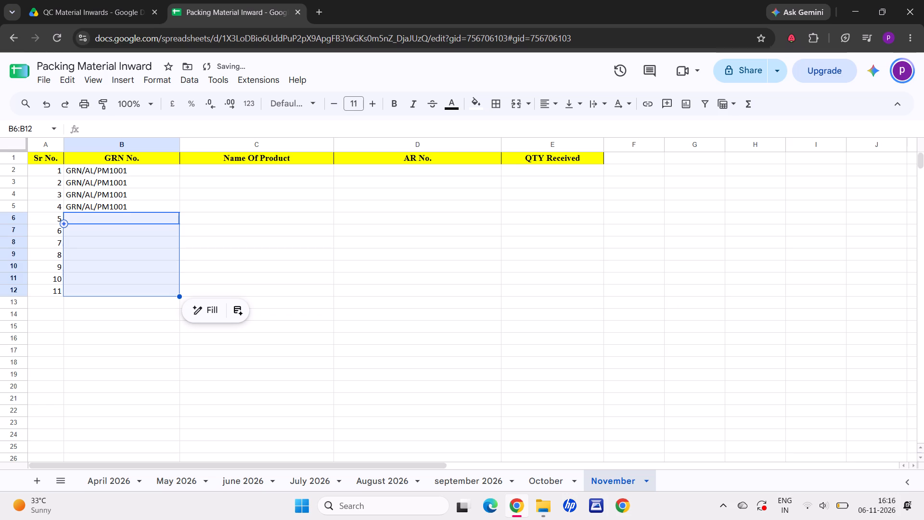
key("ctrl+v")
left_click(163, 213)
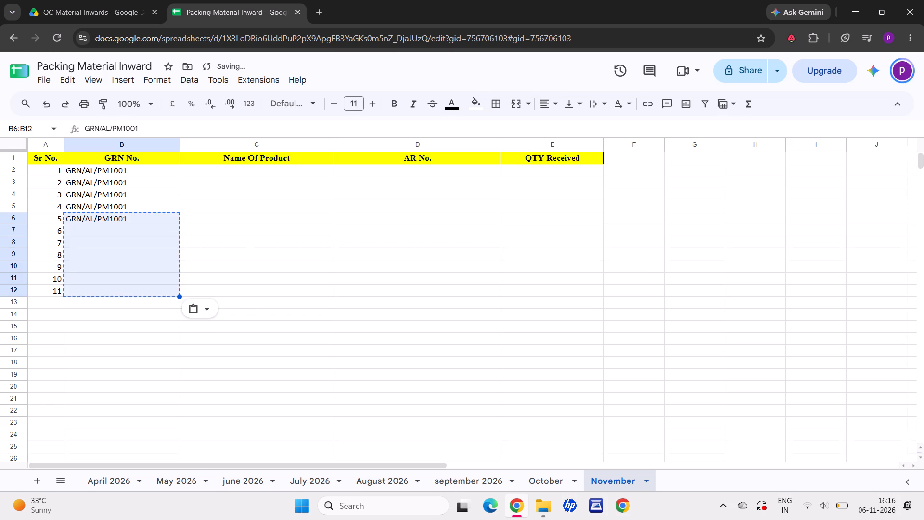
left_click(160, 221)
Paste GRN/AL/PM1001 into cells B7 and B8, and fill it down through B12.
left_click(149, 228)
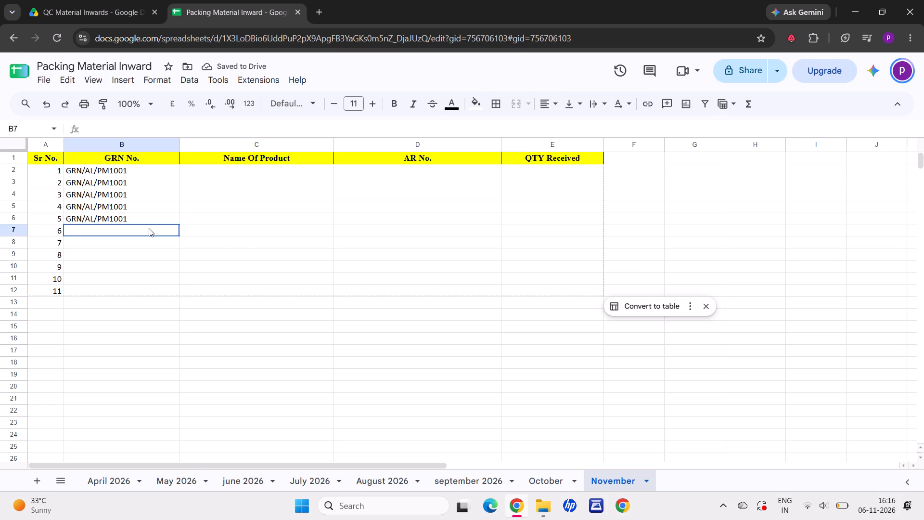
key("ctrl+v")
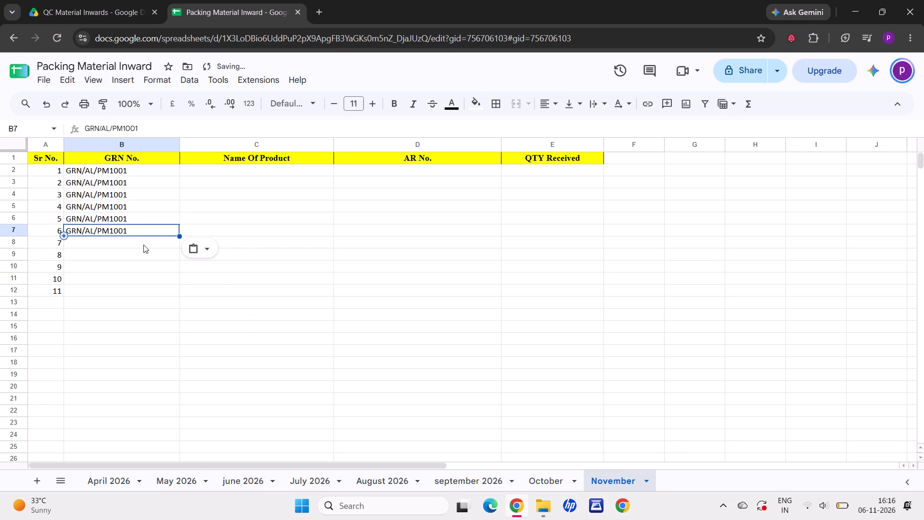
left_click(143, 245, "ctrl")
key("ctrl+v")
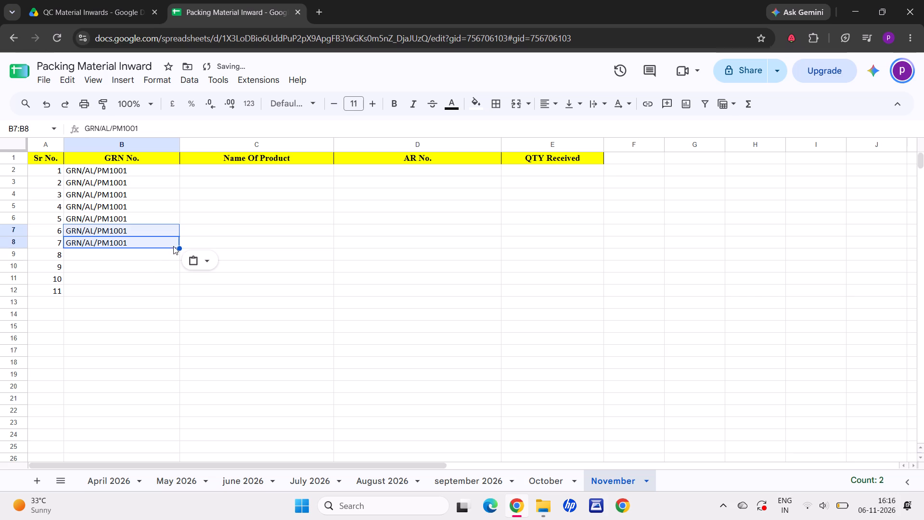
left_click_drag(179, 247, 176, 292)
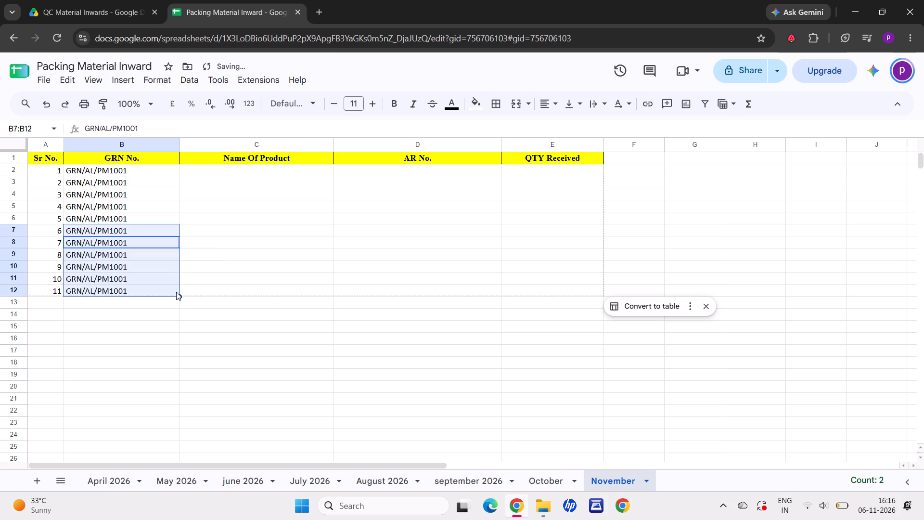
left_click(187, 323)
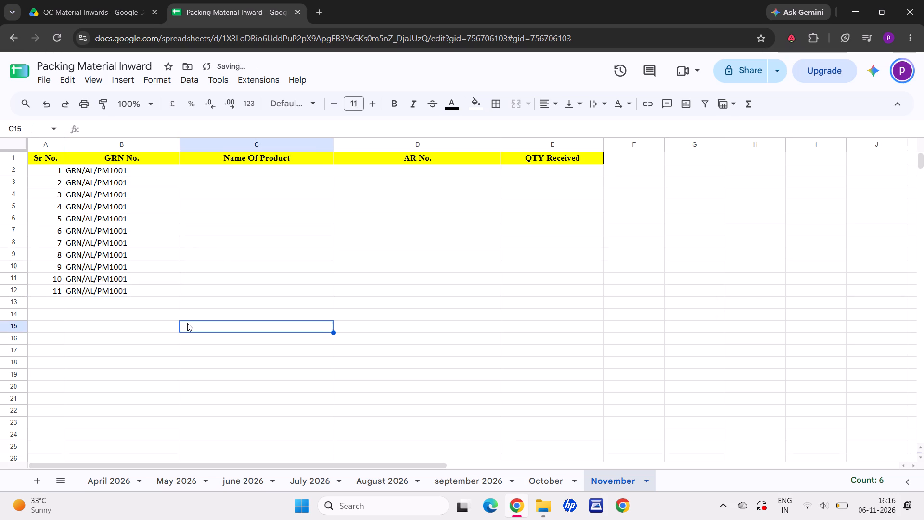
Copy AR number AR/AL/PM/1001/2026 from the October sheet into cell D2 of the November sheet.
left_click(232, 174)
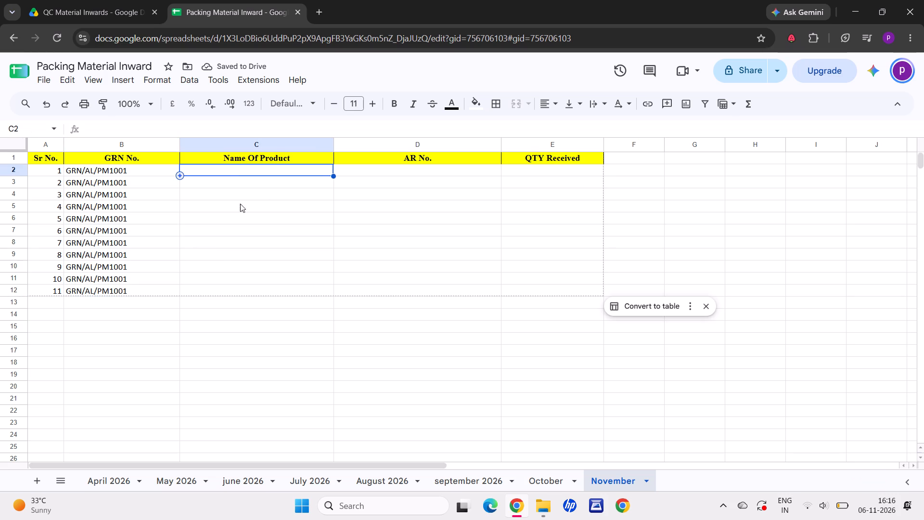
left_click(545, 476)
left_click(451, 292)
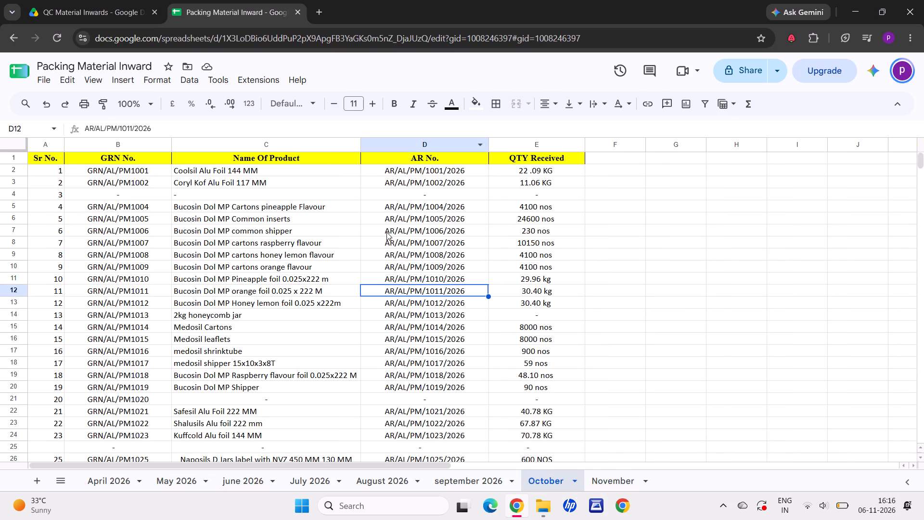
left_click(385, 169)
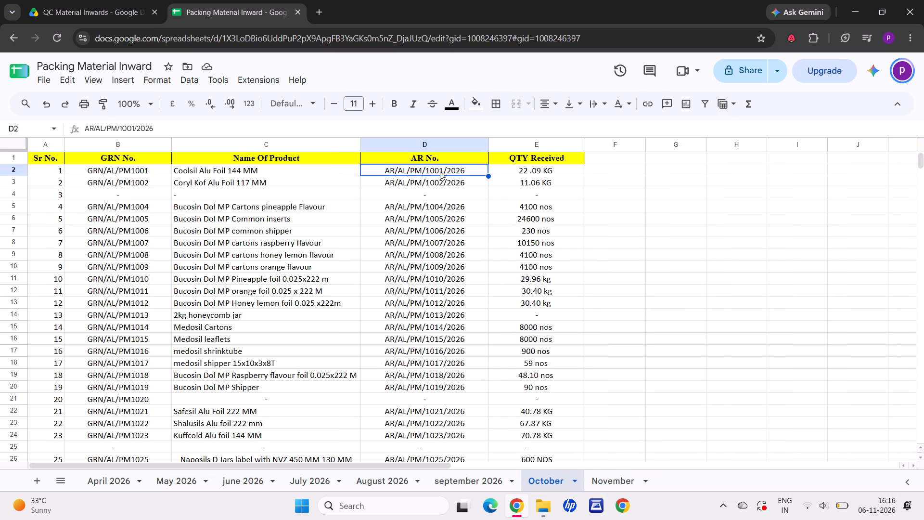
triple_click(467, 169)
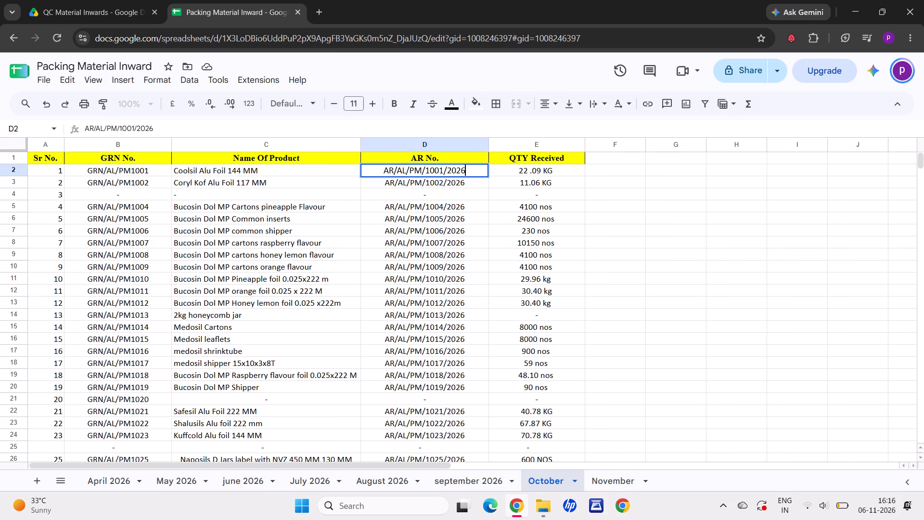
left_click(467, 169)
key("ctrl+c")
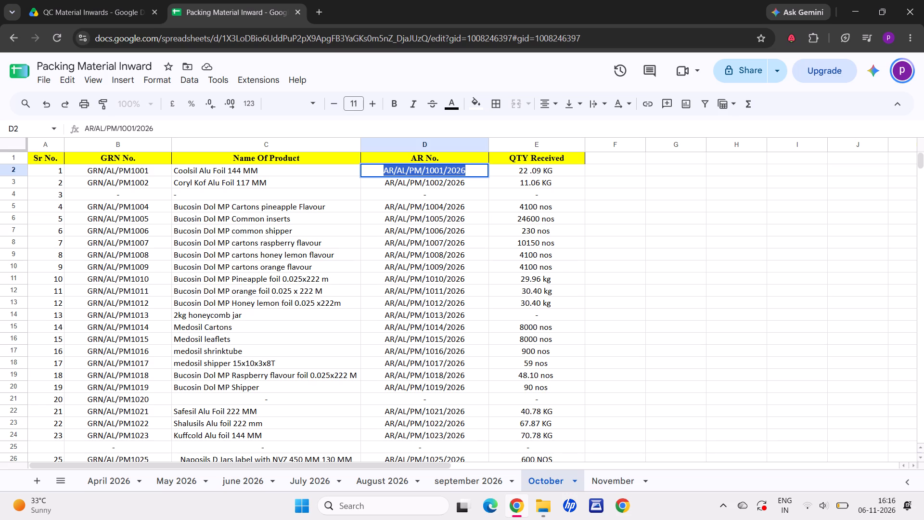
left_click(620, 481)
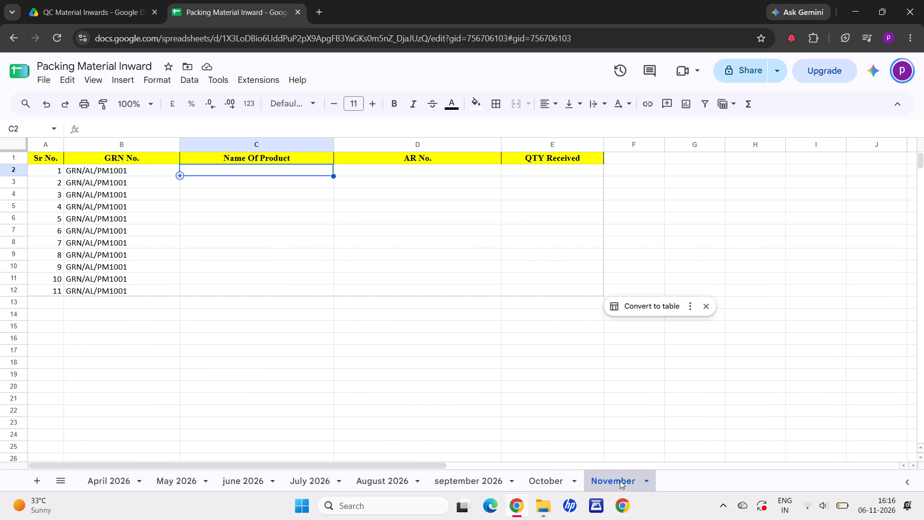
left_click(411, 167)
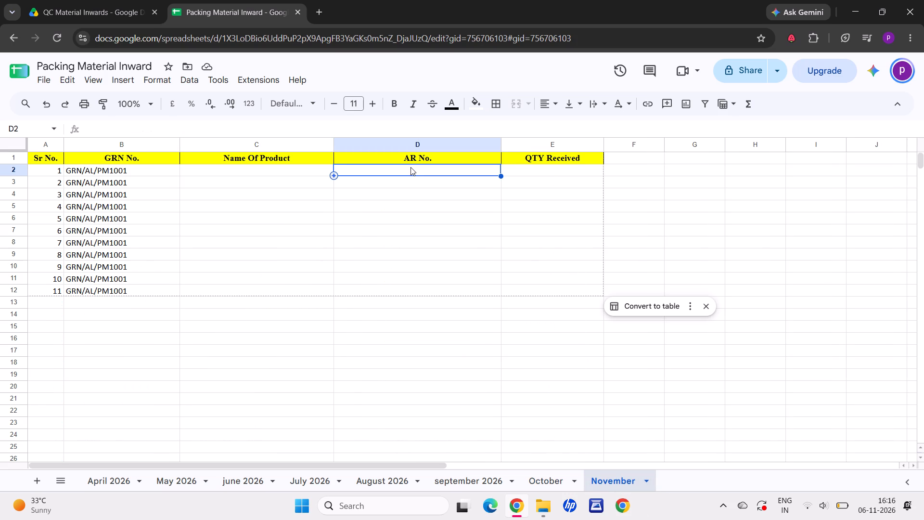
key("ctrl+v")
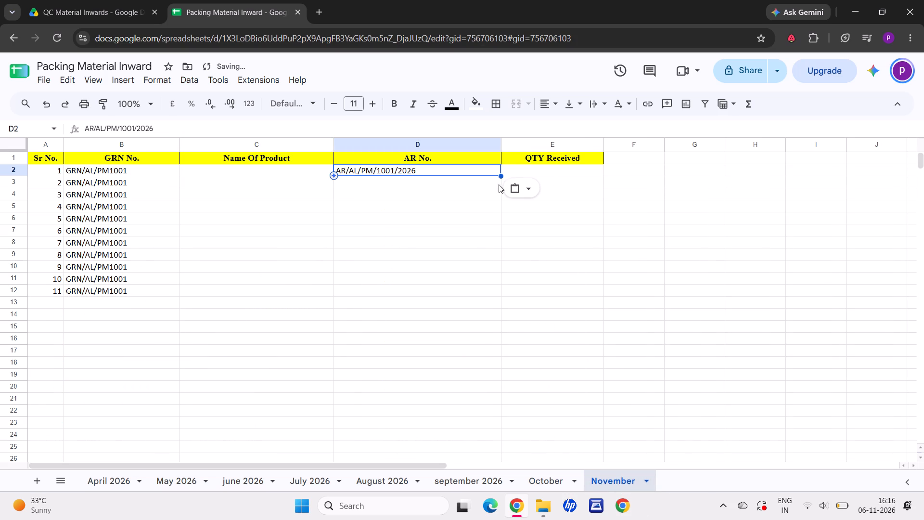
Fill the AR number from D2 down the AR No. column through D12.
scroll(500, 179, "up", 1)
left_click_drag(500, 175, 493, 271)
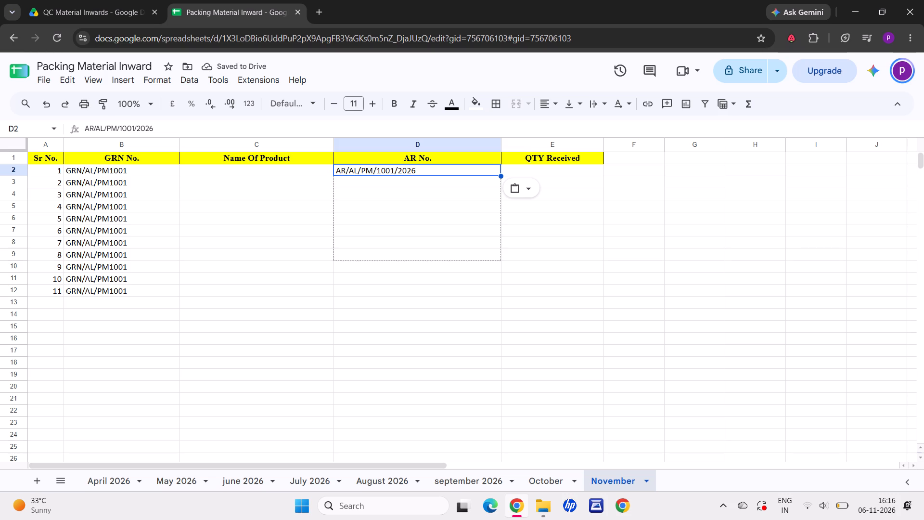
left_click_drag(493, 271, 494, 293)
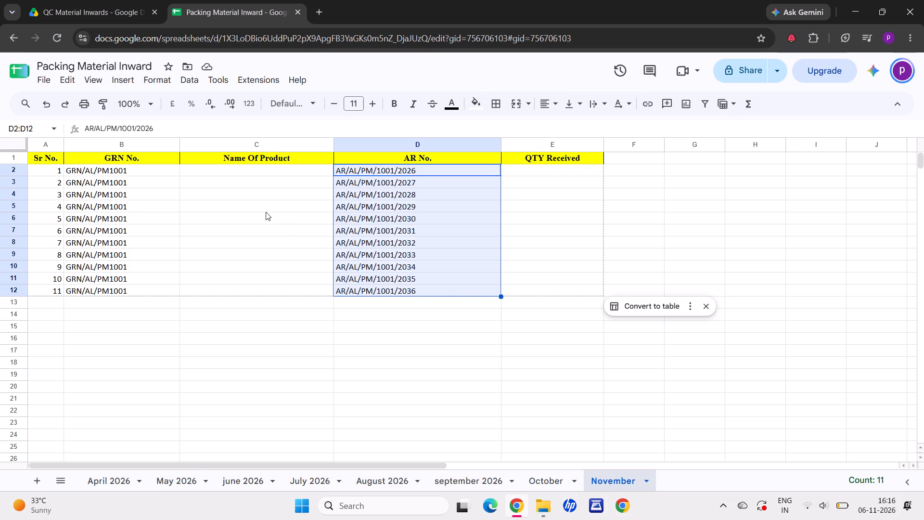
Enter the first product name in cell C2, beginning with "PVDC Coated".
scroll(261, 211, "left", 2)
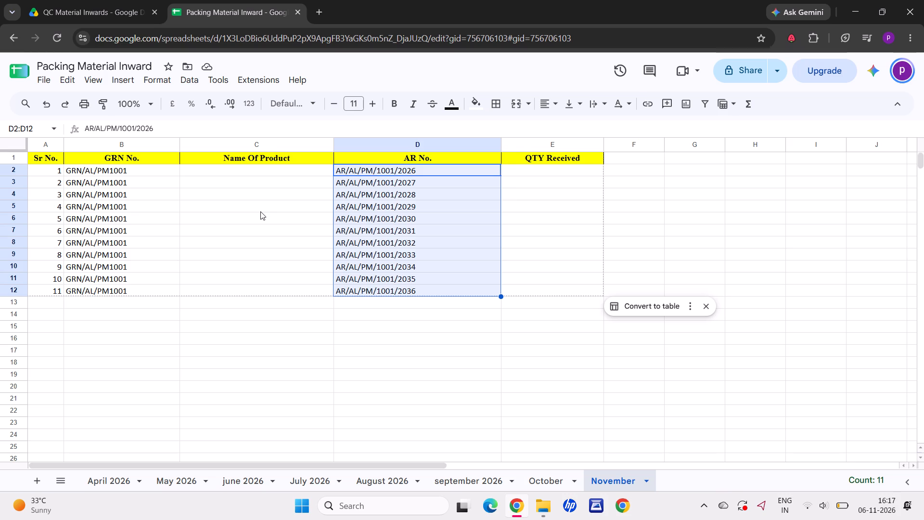
left_click(211, 168)
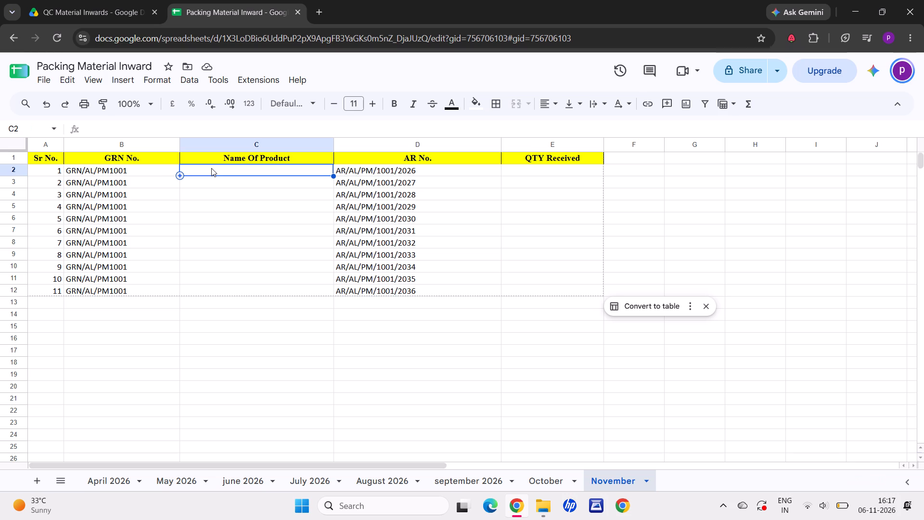
key("p")
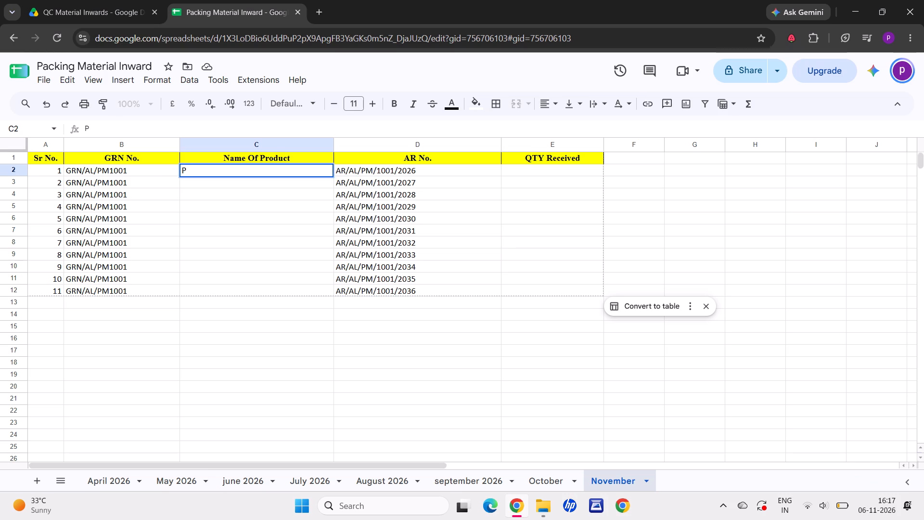
type("VDC")
key("space")
key("c")
key("BackSpace")
type("oated")
key("space")
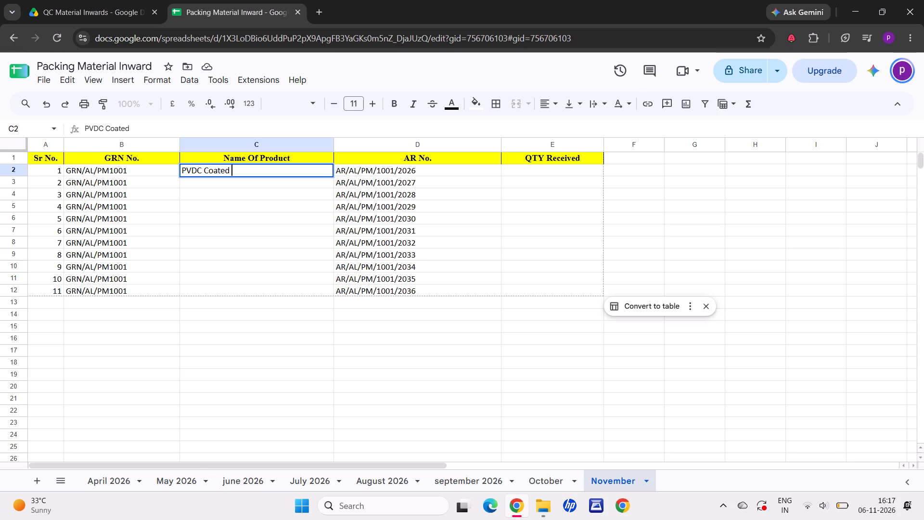
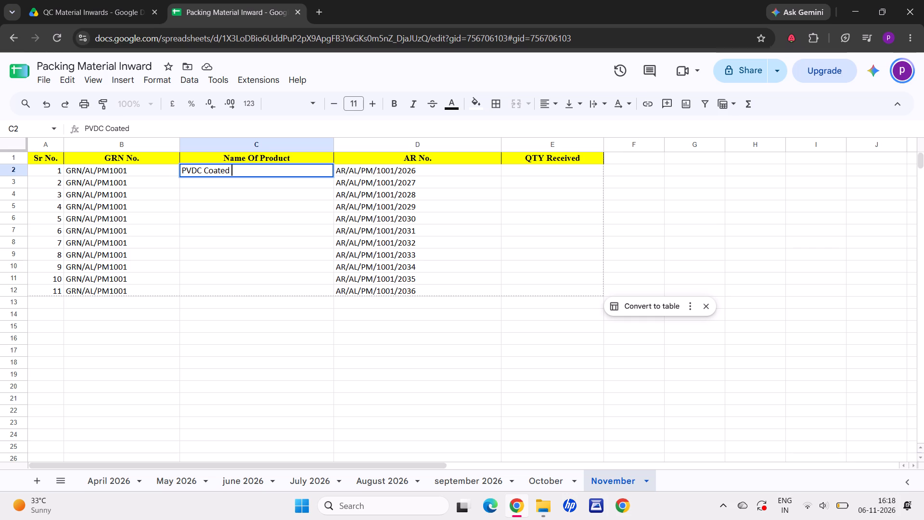
Complete the product name in cell C2 so it reads "PVDC Coated PVC Film 0.25 x 226 mm".
key("p")
type("VC")
key("space")
key("f")
type("ilm")
key("space")
type("0.02")
key("BackSpace")
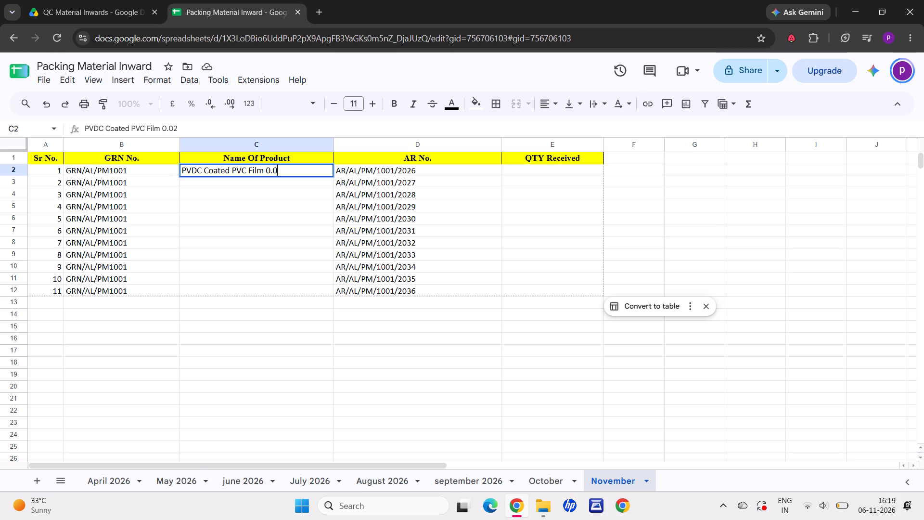
key("BackSpace")
type("25")
key("space")
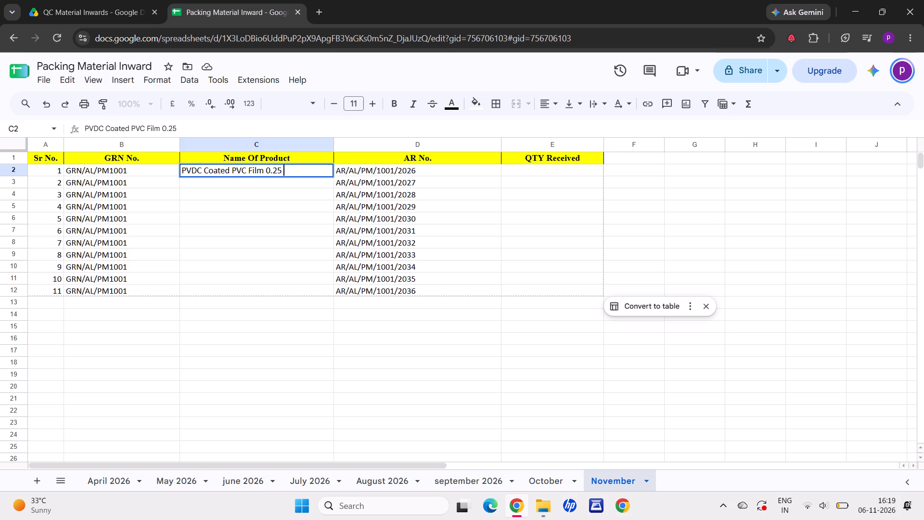
type("x")
key("space")
type("226 mm")
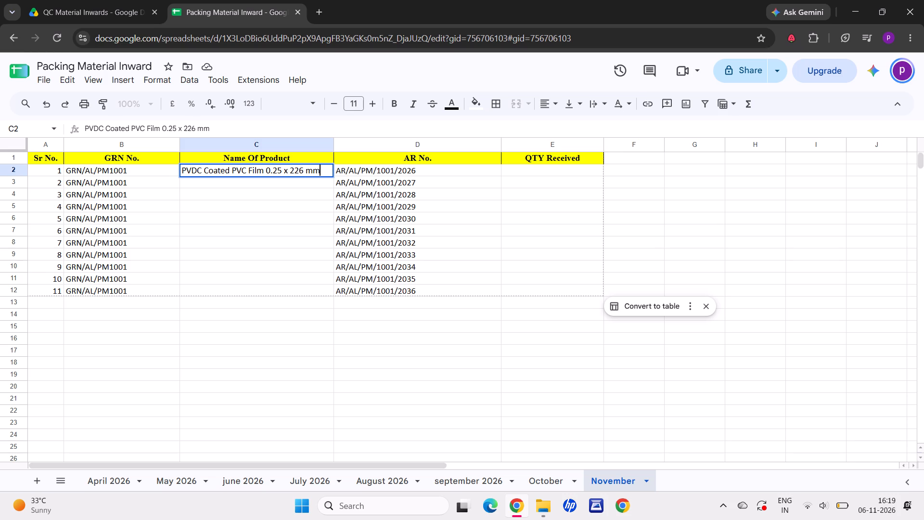
Enter the second product name in cell C3, beginning with "PET WADS".
left_click(216, 182)
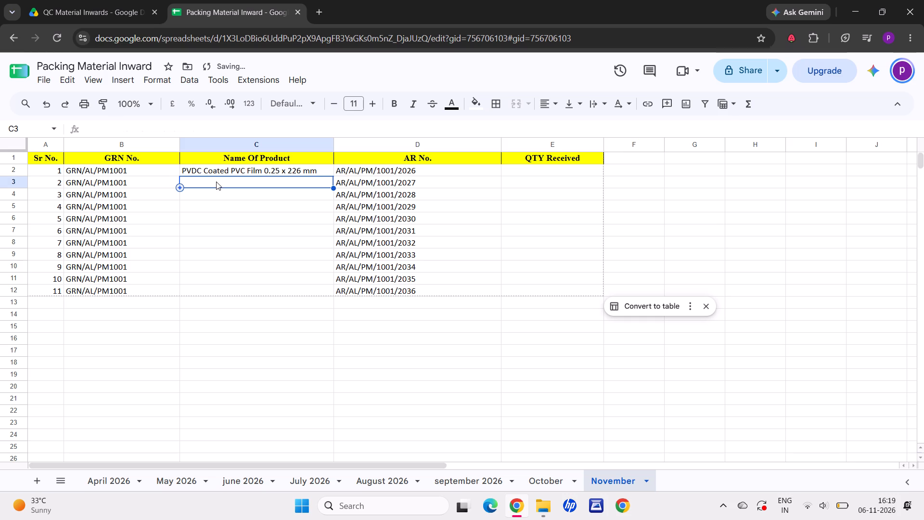
type("PEER")
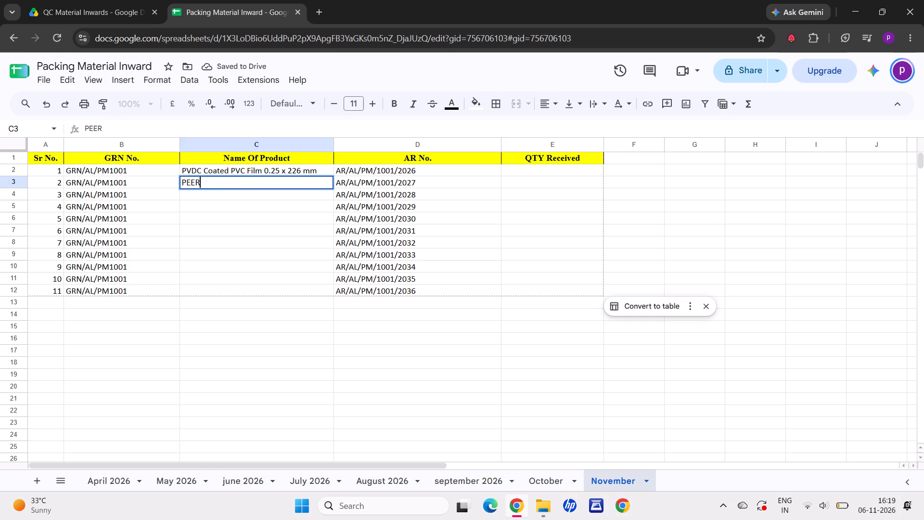
key("BackSpace")
key("BackSpace")
type("T")
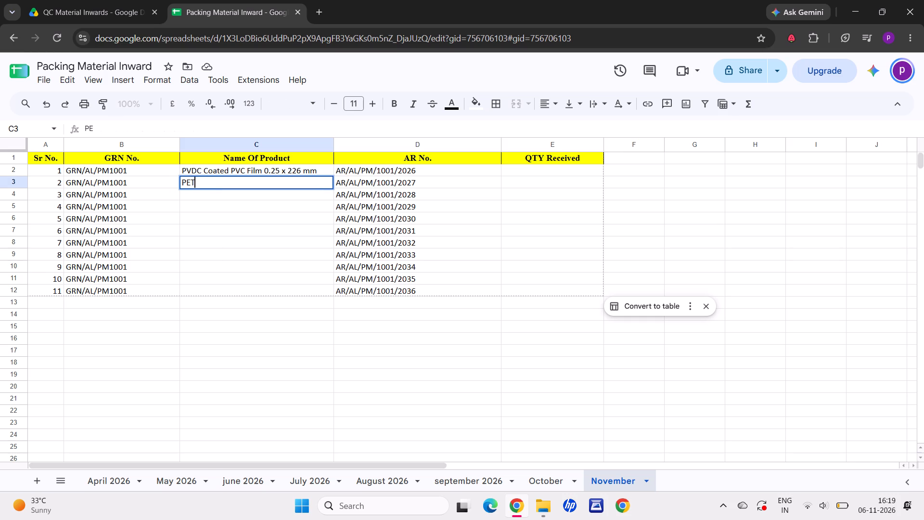
key("space")
type("WADS")
key("space")
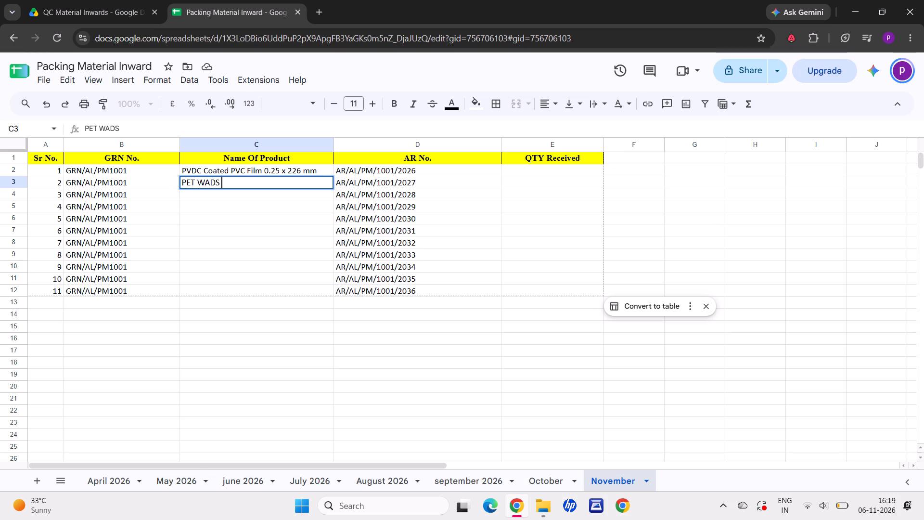
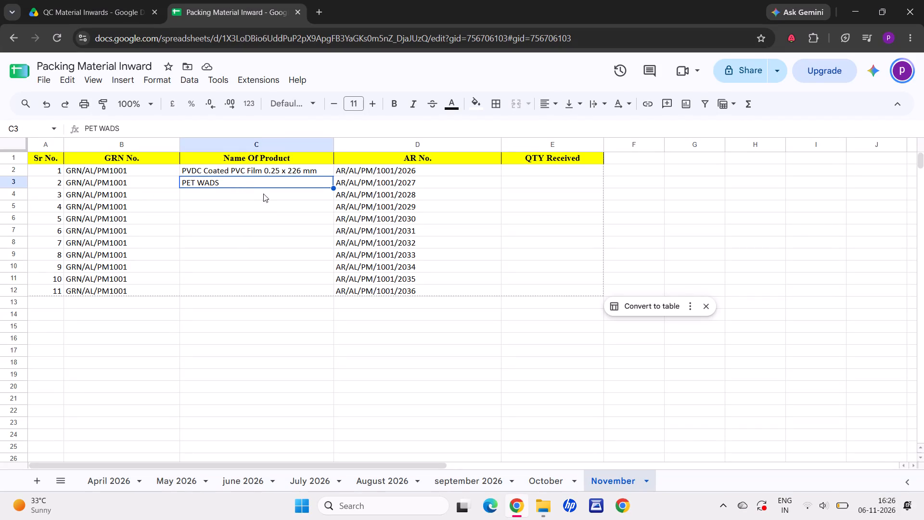
Enter "Lozsils cartons" as the third product name in cell C4.
left_click(236, 194)
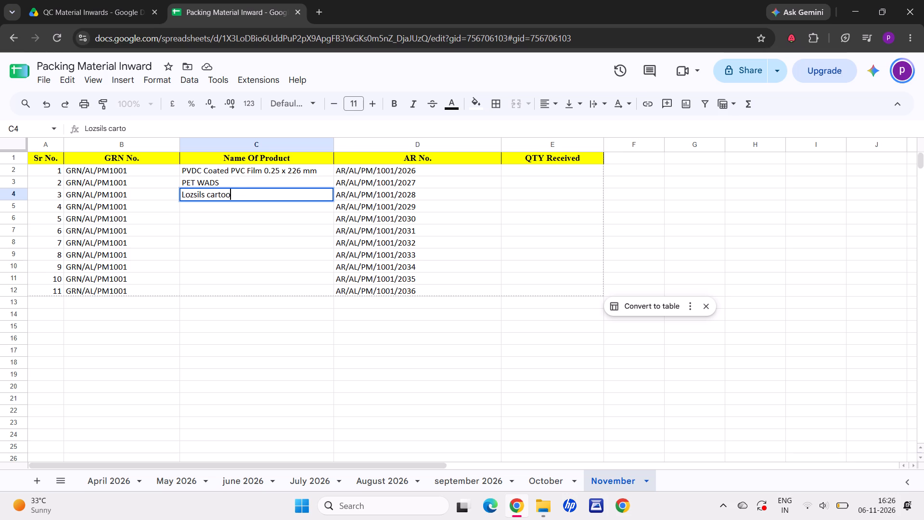
key("BackSpace")
key("BackSpace")
key("BackSpace")
type("n s")
key("space")
key("BackSpace")
key("BackSpace")
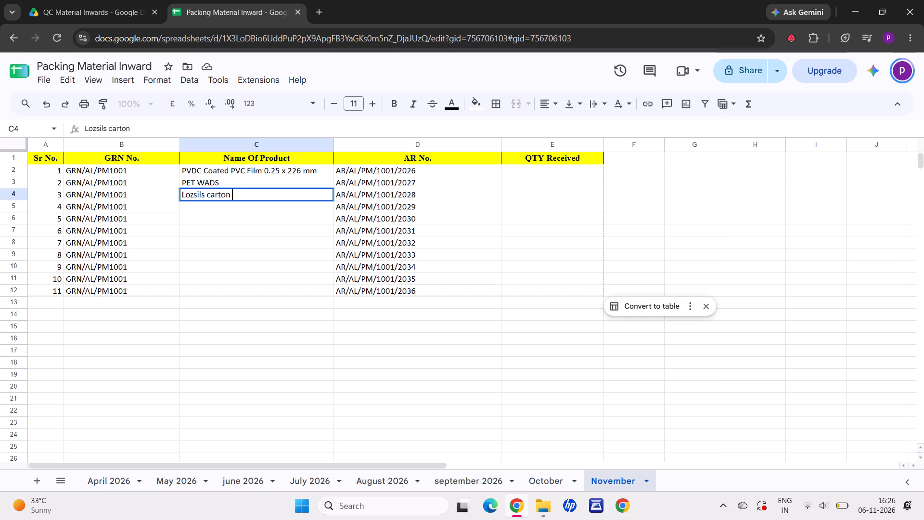
key("BackSpace")
key("s")
key("Down")
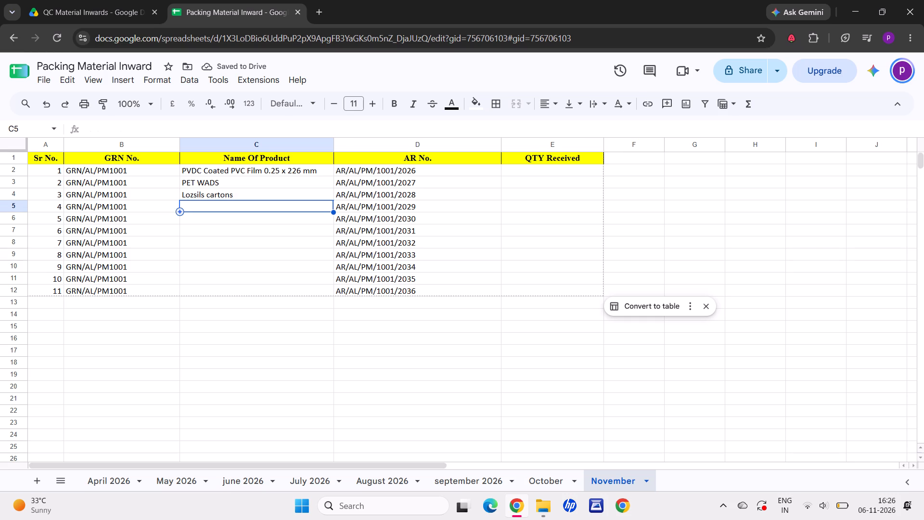
Enter "safesils foil 222 mm" as the fourth product name in cell C5.
type("safe s")
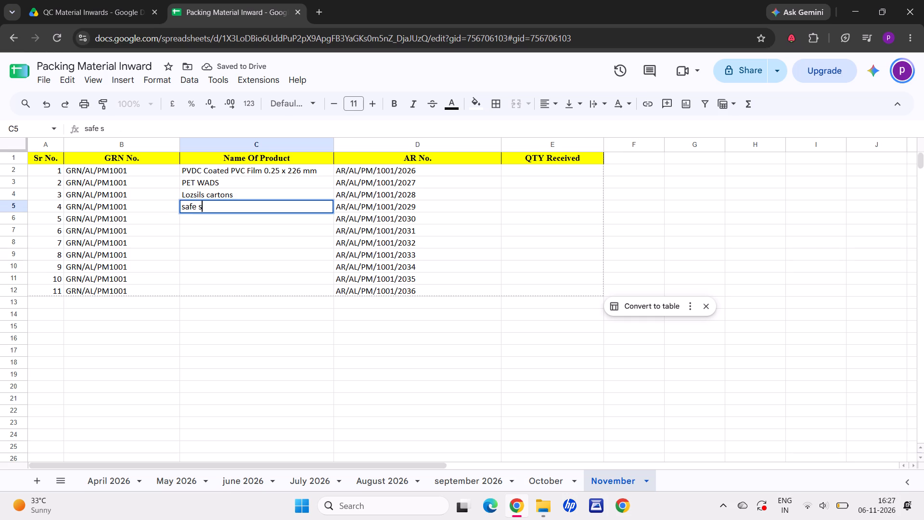
key("BackSpace")
key("BackSpace")
type("sils foil")
key("space")
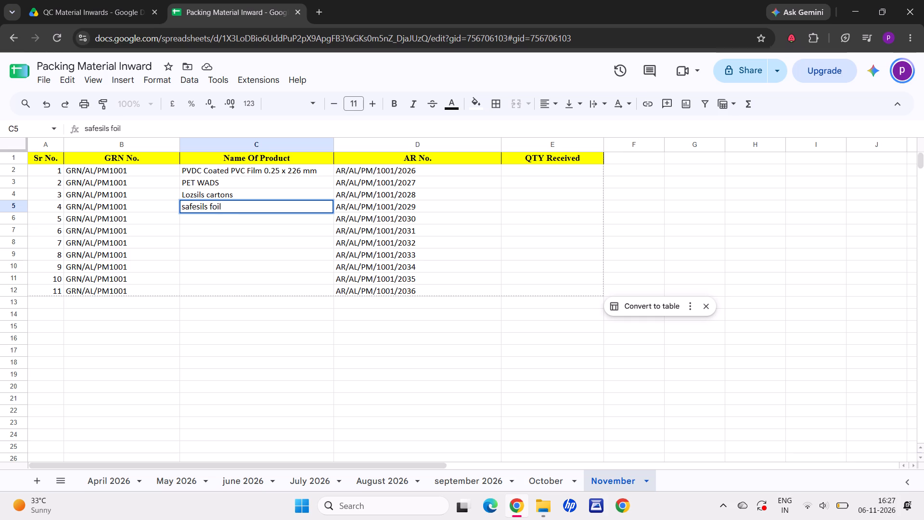
type("222 mm")
key("space")
key("Down")
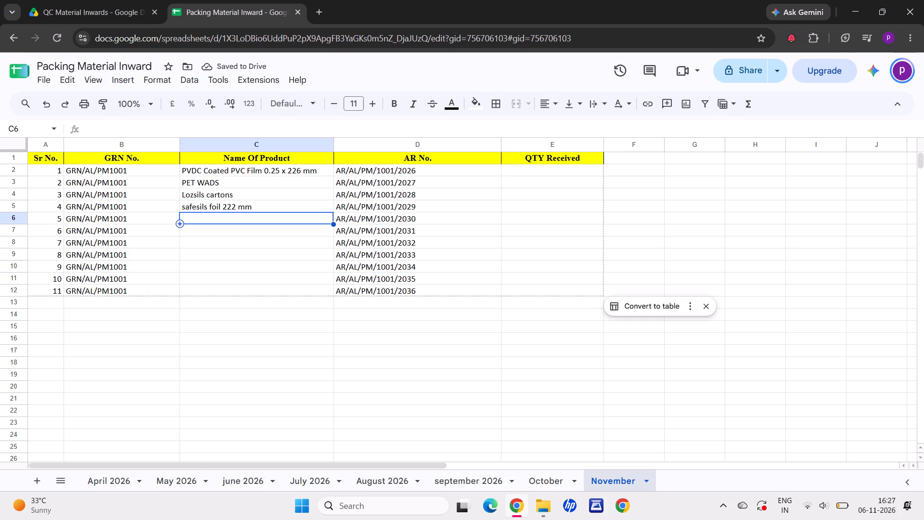
Enter "shalusils foil 222 mm" as the fifth product name in cell C6.
type("shalku")
key("BackSpace")
key("BackSpace")
key("BackSpace")
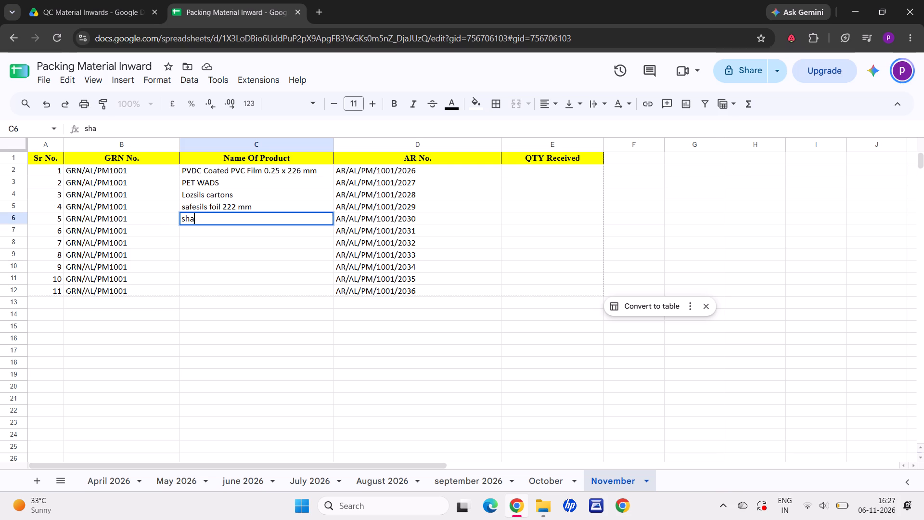
type("lusils foil")
key("space")
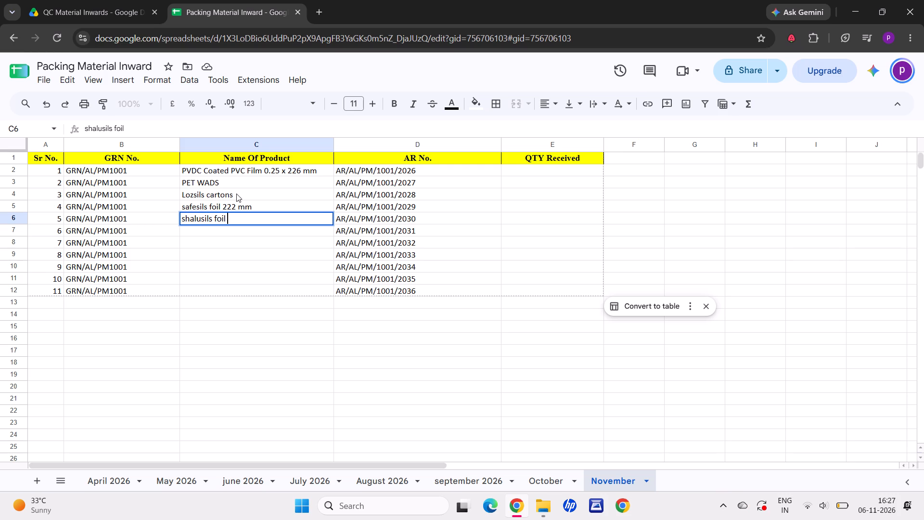
type("222 mm")
key("space")
key("Down")
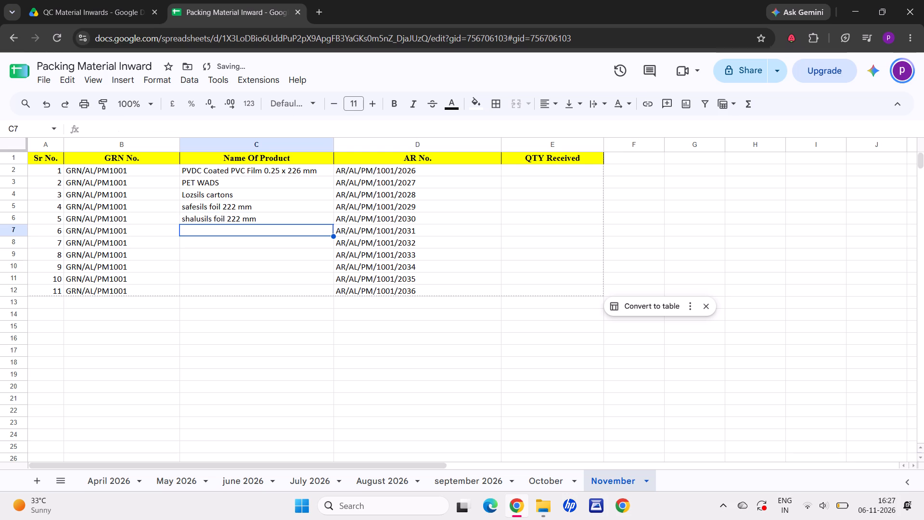
Enter "kuffcold foil 222 mm" as the sixth product name in cell C7.
type("kuffcold")
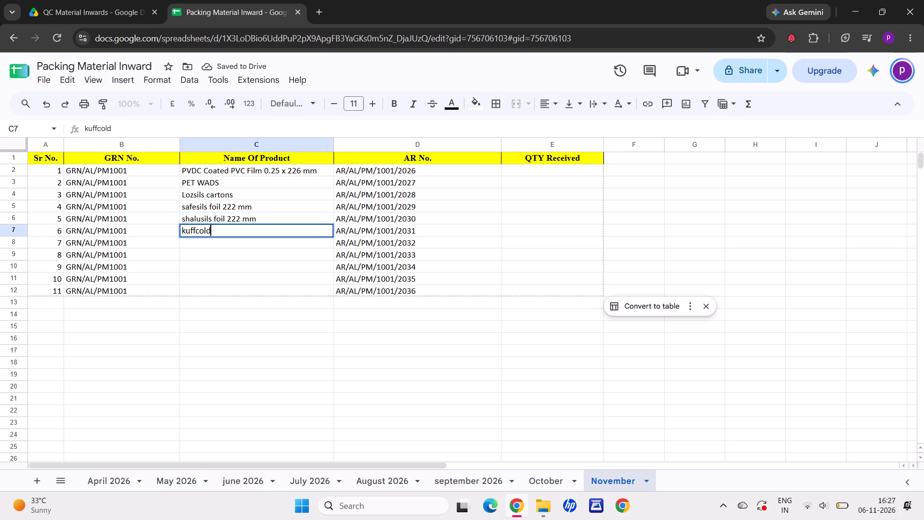
key("space")
type("foil")
key("space")
key("Down")
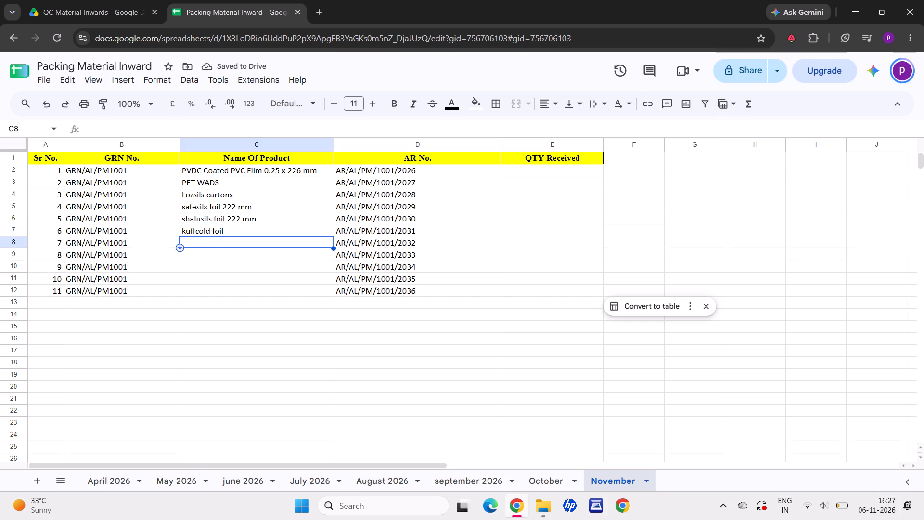
key("Up")
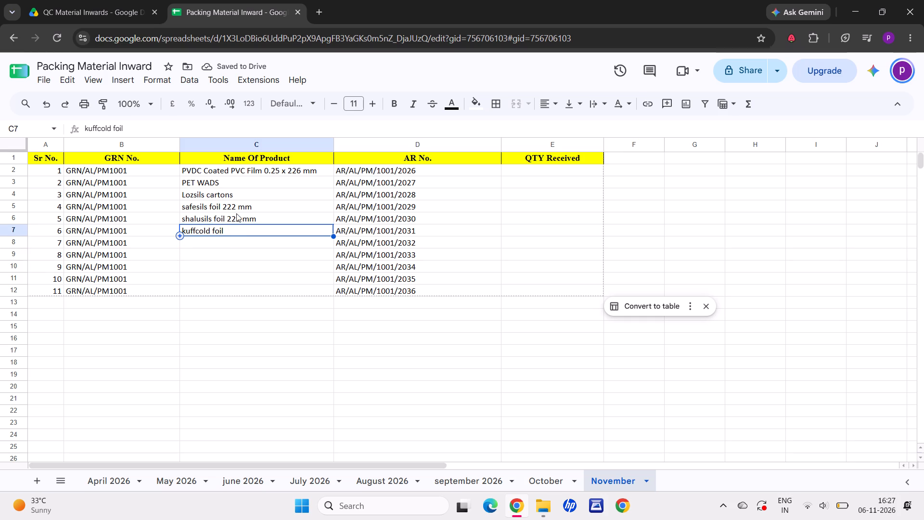
left_click(226, 232)
double_click(229, 231)
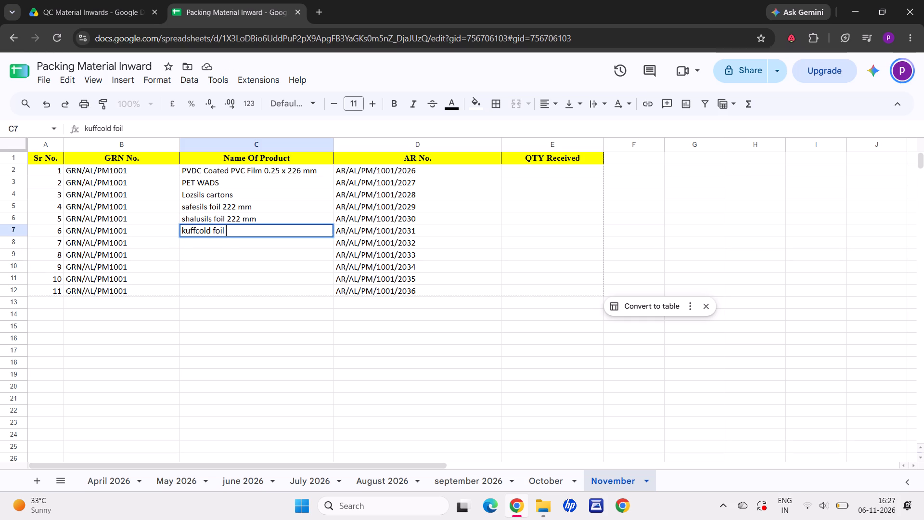
type("22")
type("2 mm")
key("space")
left_click(229, 247)
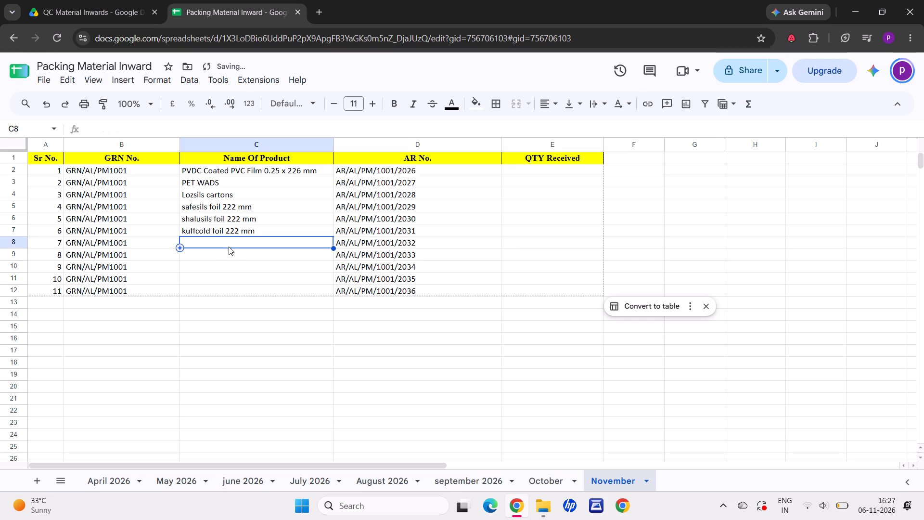
Number the GRN entries in cells B2 to B4 consecutively as GRN/AL/PM1001, GRN/AL/PM1002 and GRN/AL/PM1003.
double_click(126, 169)
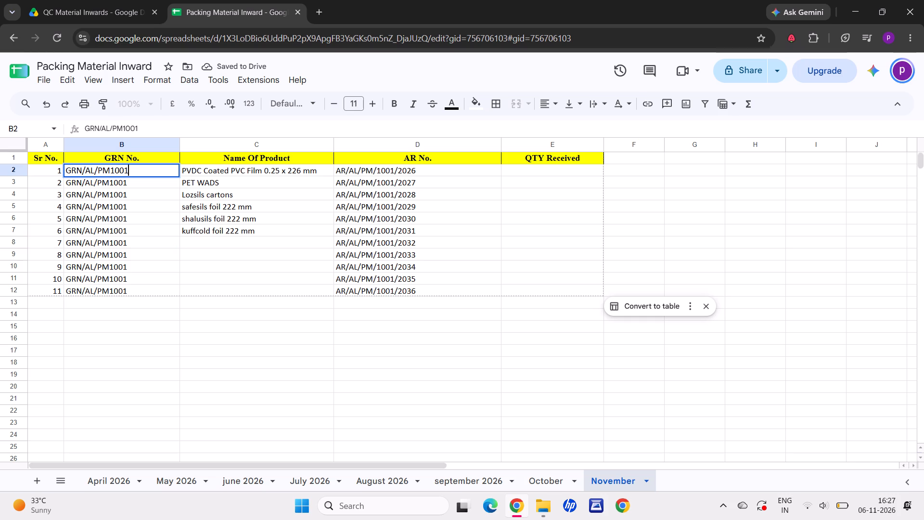
key("BackSpace")
key("1")
key("Down")
key("Down")
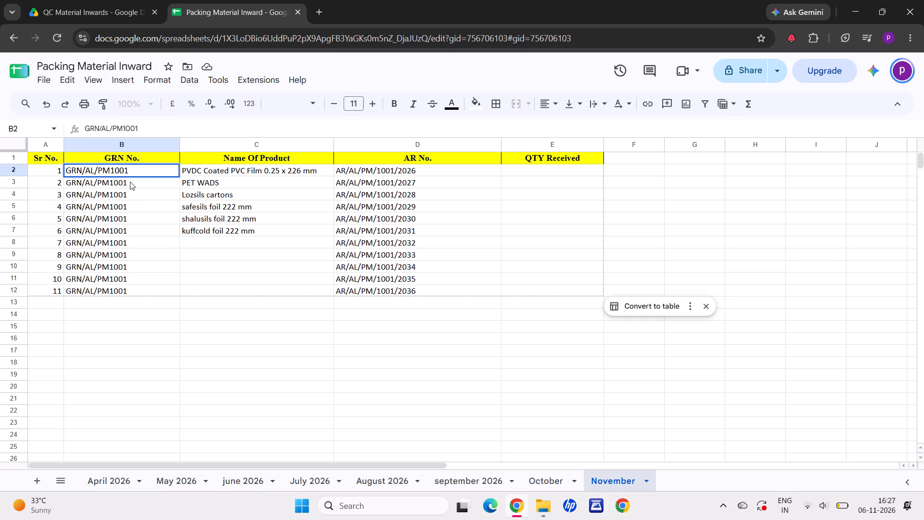
left_click(130, 181)
double_click(130, 181)
key("BackSpace")
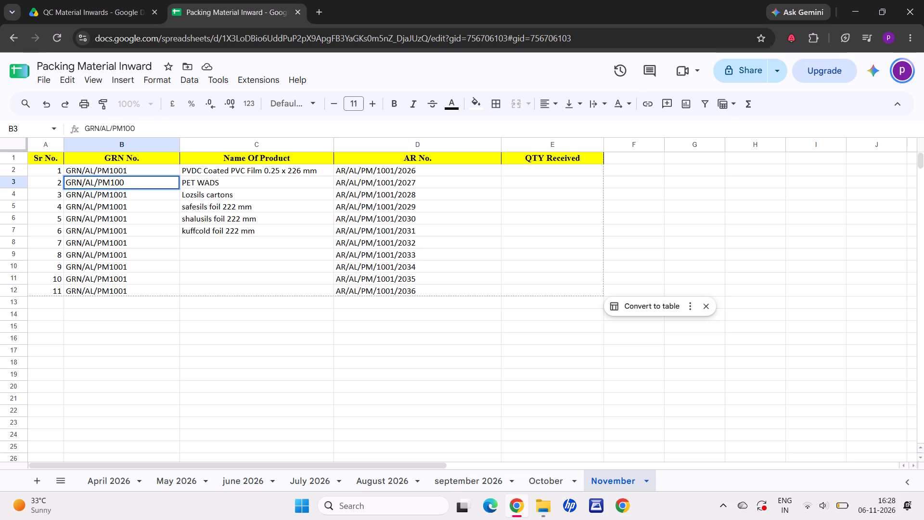
key("2")
left_click(134, 198)
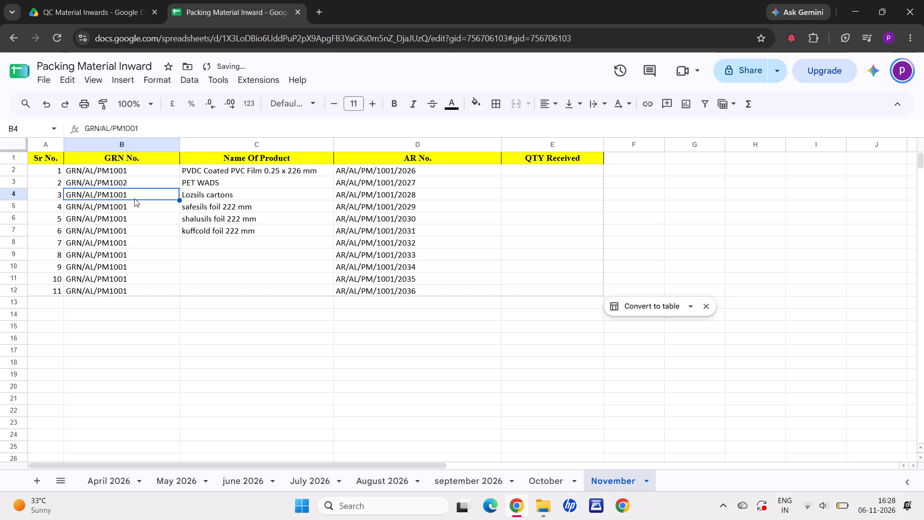
left_click(129, 193)
double_click(129, 193)
key("BackSpace")
key("3")
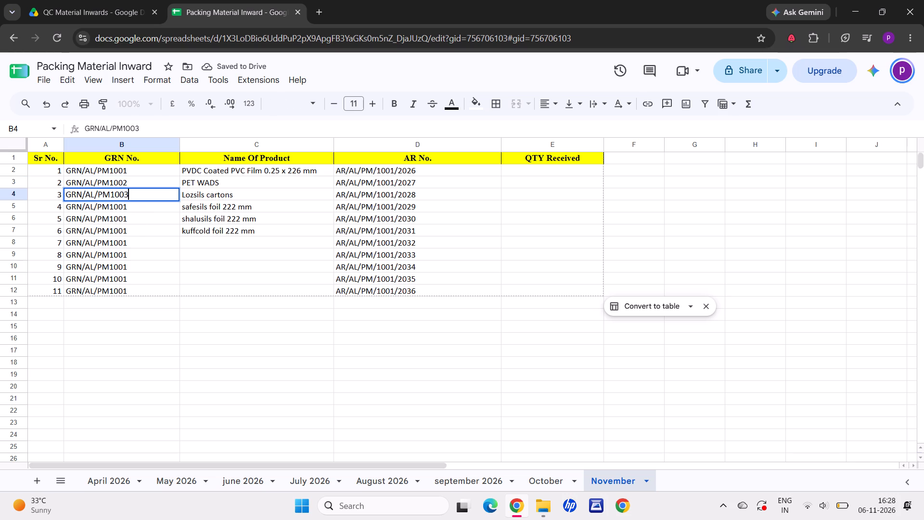
Number the GRN entries in cells B5 to B7 consecutively as GRN/AL/PM1004, GRN/AL/PM1005 and GRN/AL/PM1006.
double_click(137, 205)
key("BackSpace")
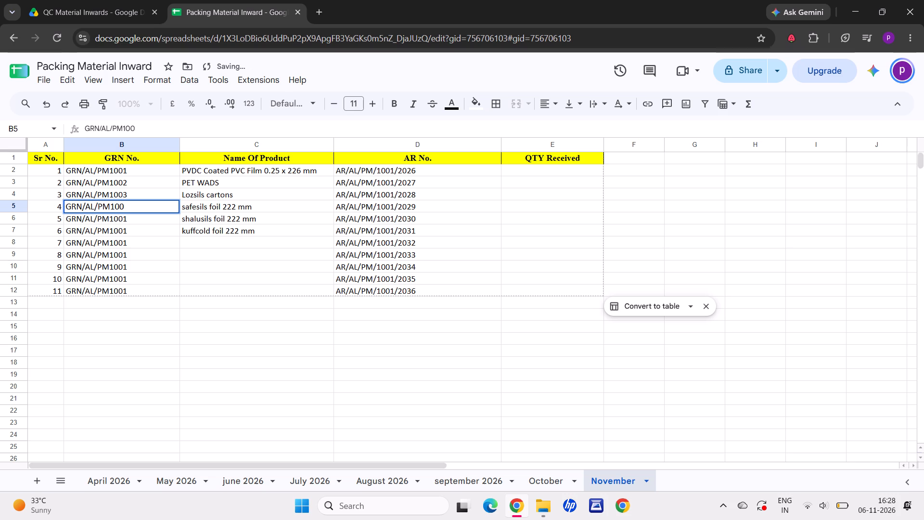
key("4")
double_click(135, 219)
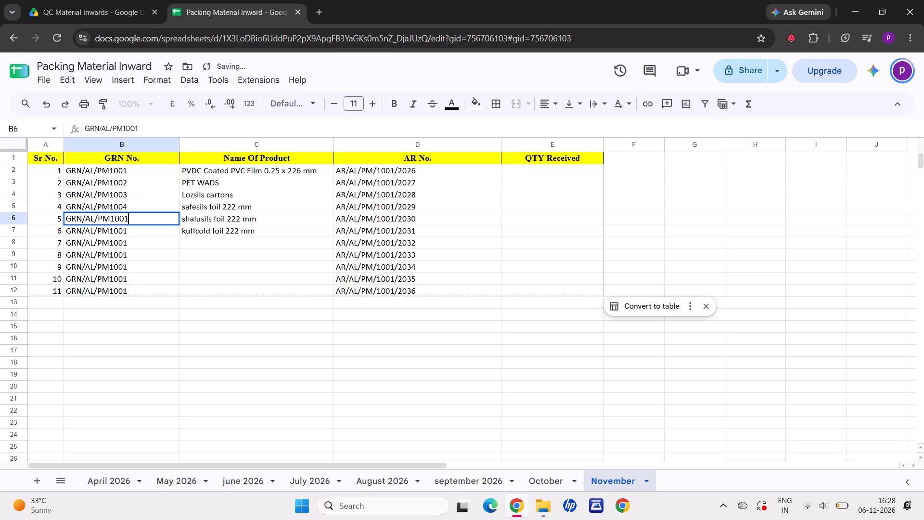
key("BackSpace")
key("5")
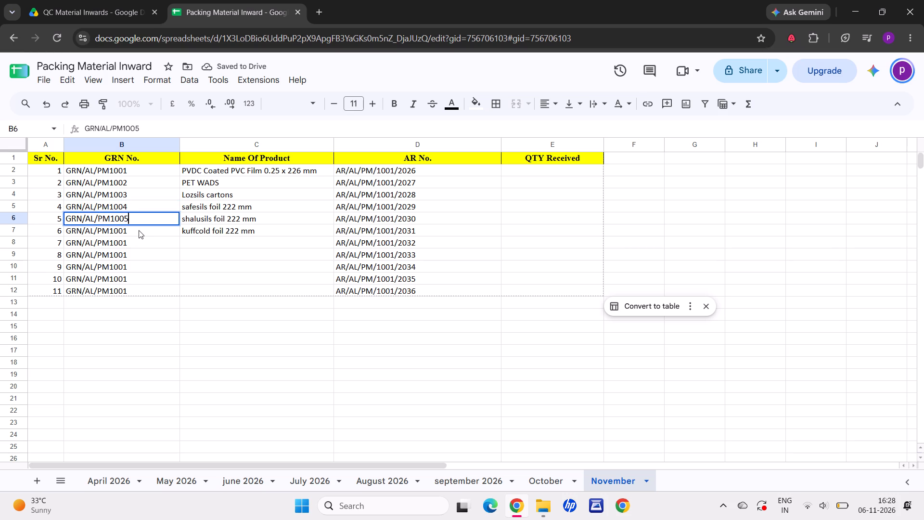
double_click(139, 230)
key("BackSpace")
key("6")
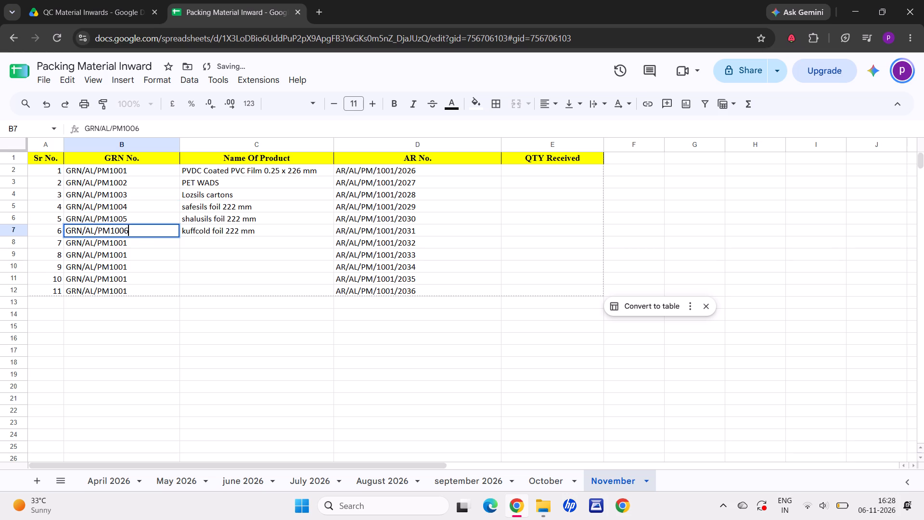
Number the GRN entries in cells B8 to B10 consecutively as GRN/AL/PM1007, GRN/AL/PM1008 and GRN/AL/PM1009.
left_click(139, 244)
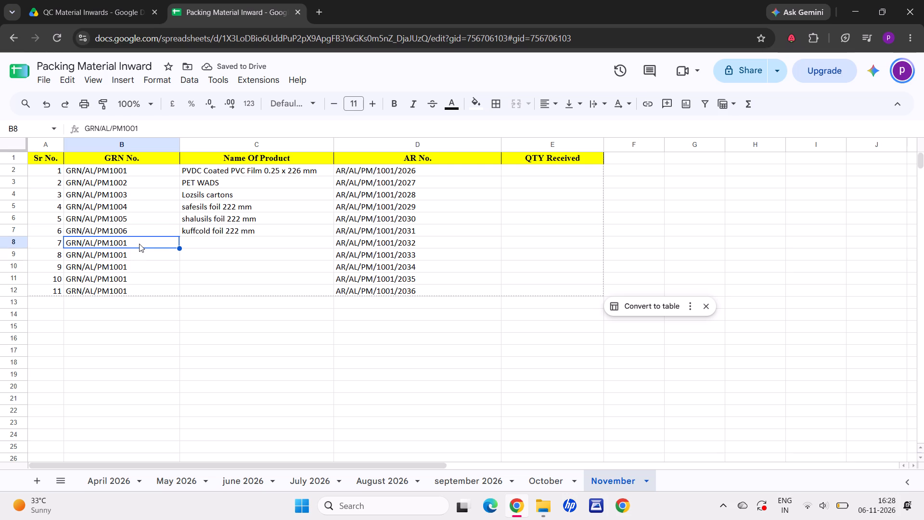
double_click(131, 240)
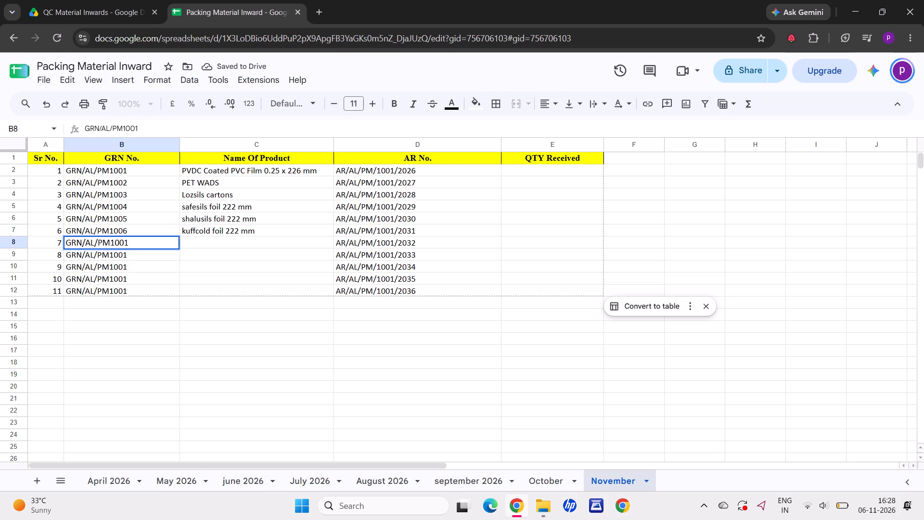
key("BackSpace")
key("7")
double_click(145, 253)
key("BackSpace")
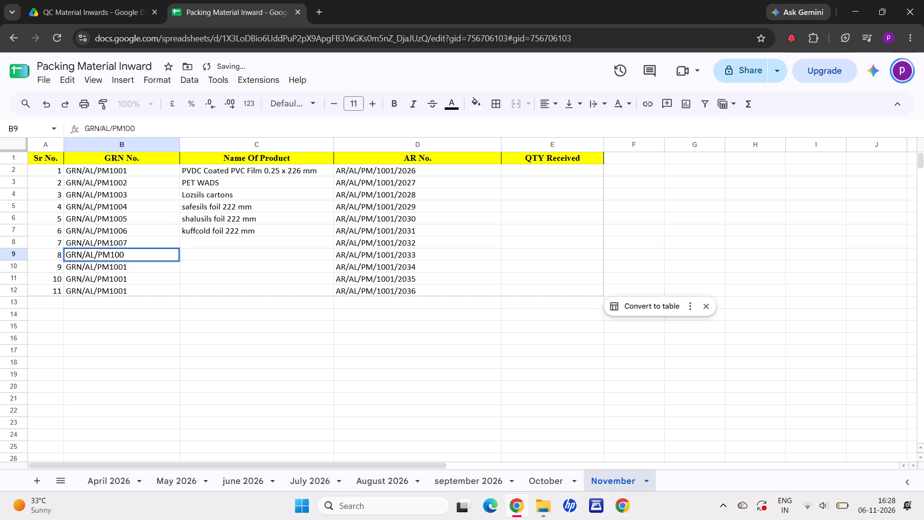
key("8")
double_click(137, 268)
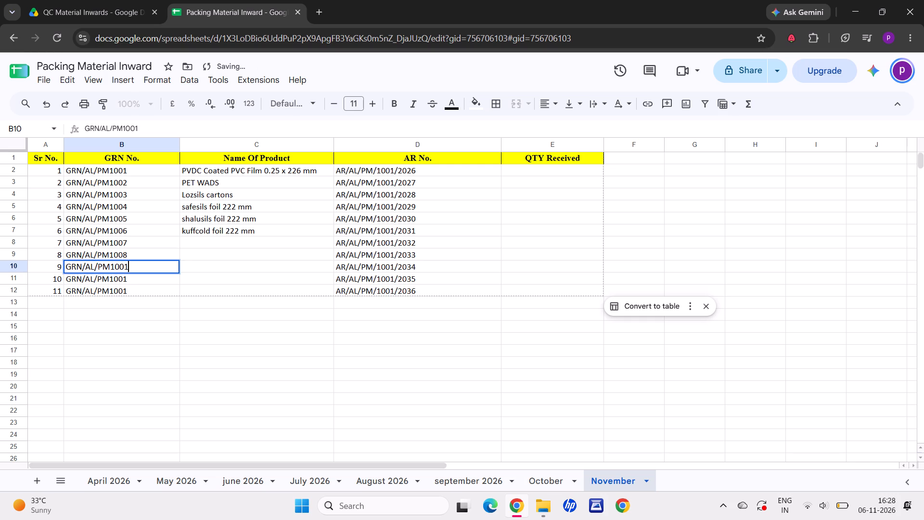
key("BackSpace")
key("9")
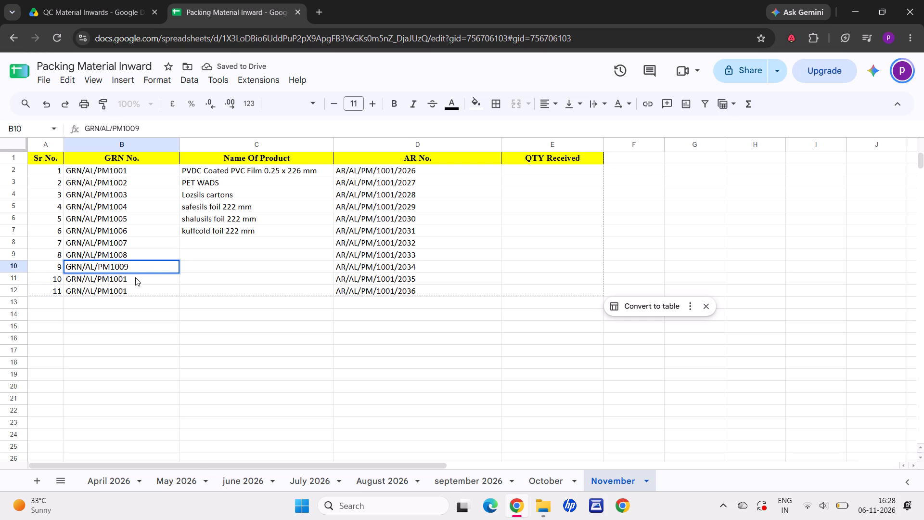
Change the GRN entries in cells B11 and B12 to GRN/AL/PM1010 and GRN/AL/PM1011.
double_click(135, 279)
key("BackSpace")
key("BackSpace")
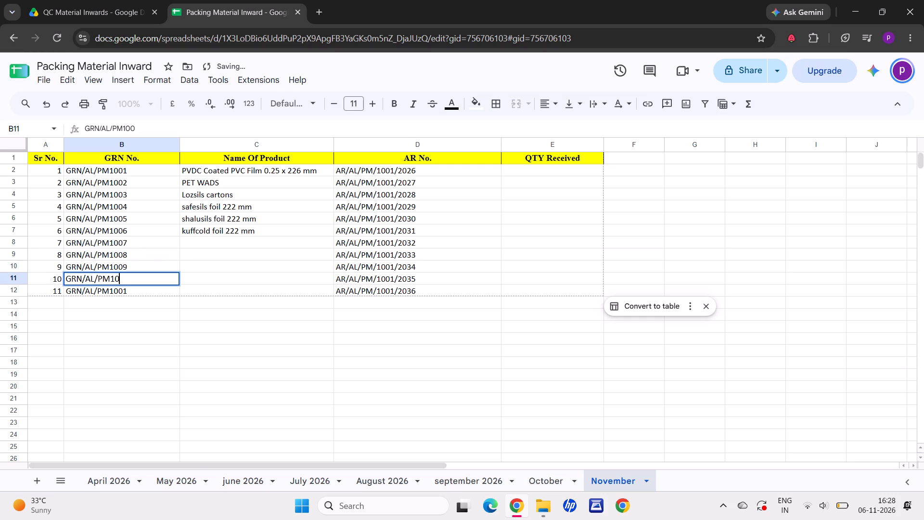
type("10")
left_click(131, 290)
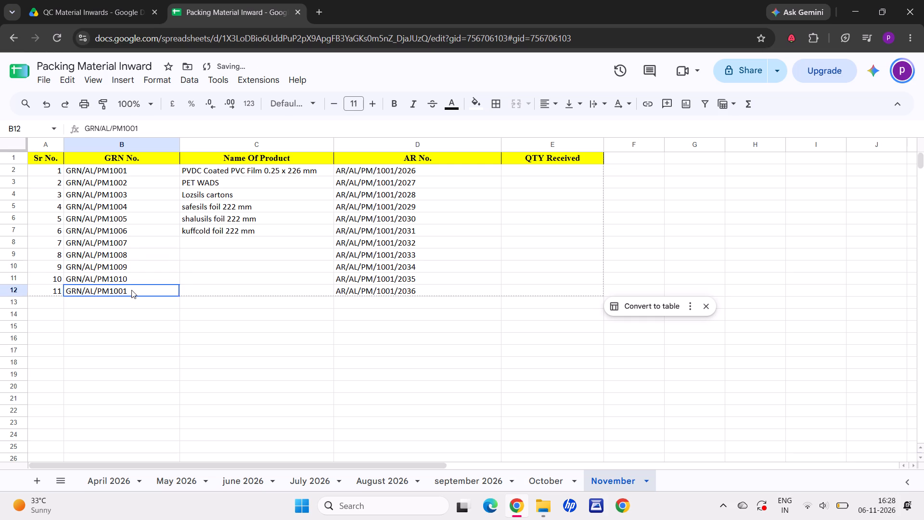
left_click(131, 290)
key("BackSpace")
key("BackSpace")
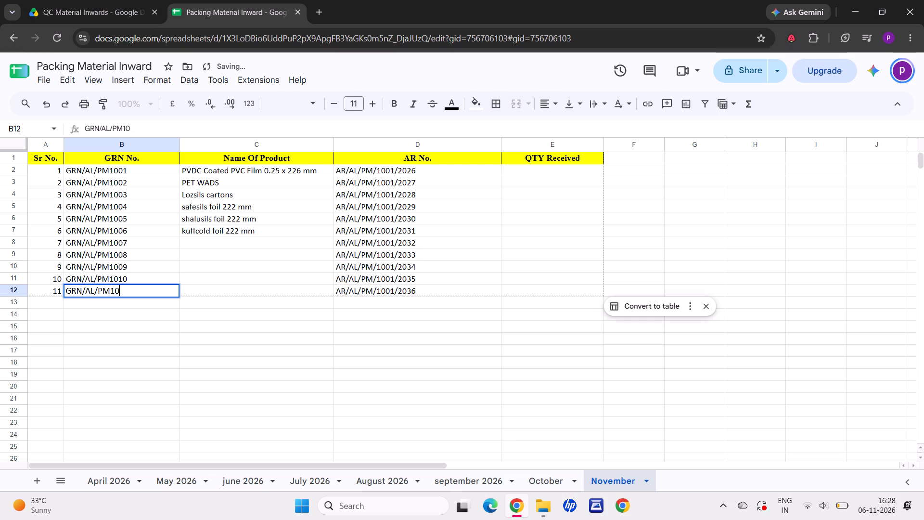
type("11")
Extend the GRN series from B12 down to B14 by autofill, adding GRN/AL/PM1012 and GRN/AL/PM1013.
left_click(170, 291)
left_click(167, 277)
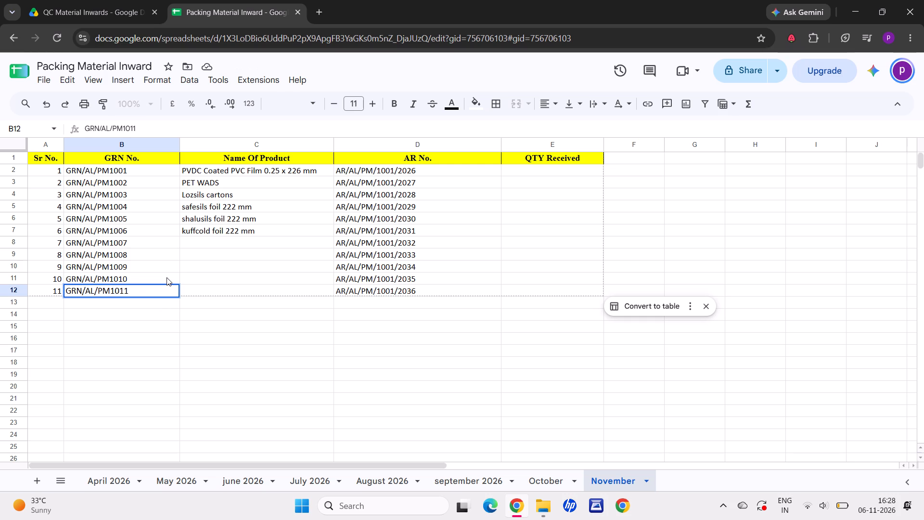
left_click(174, 293)
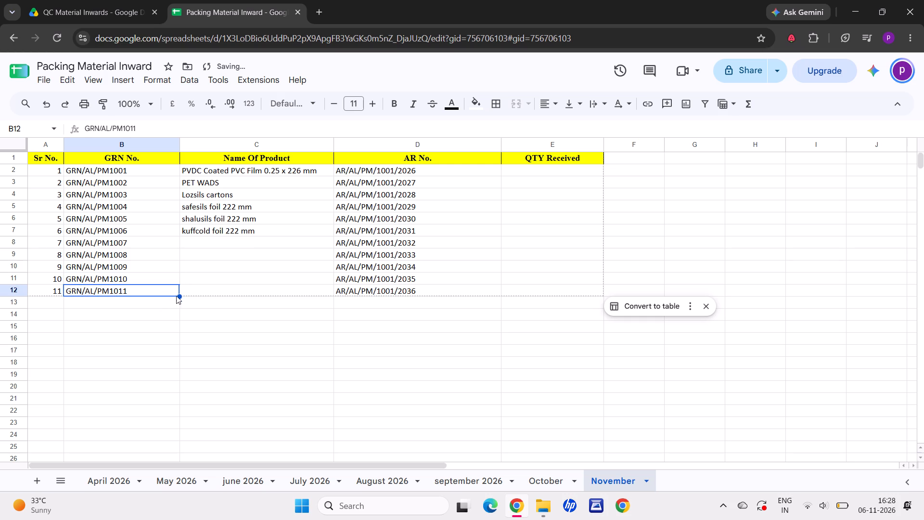
left_click_drag(179, 297, 179, 308)
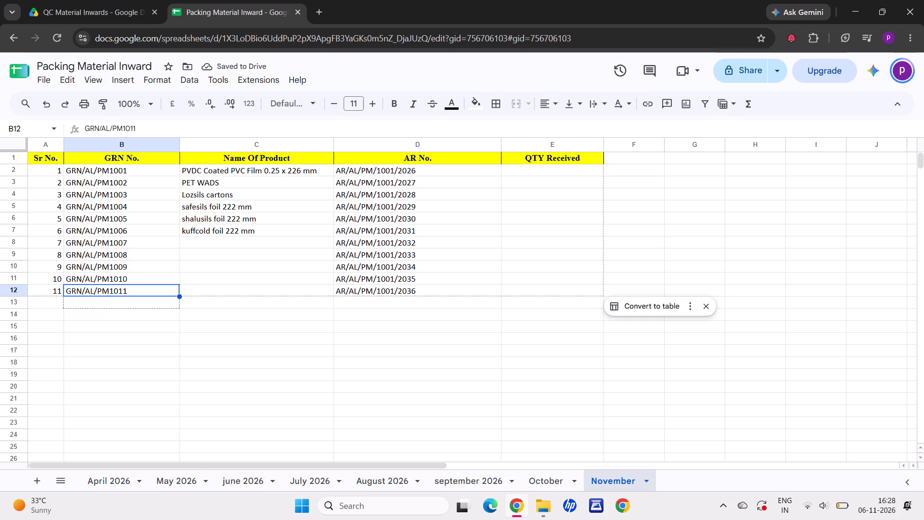
left_click_drag(179, 308, 178, 318)
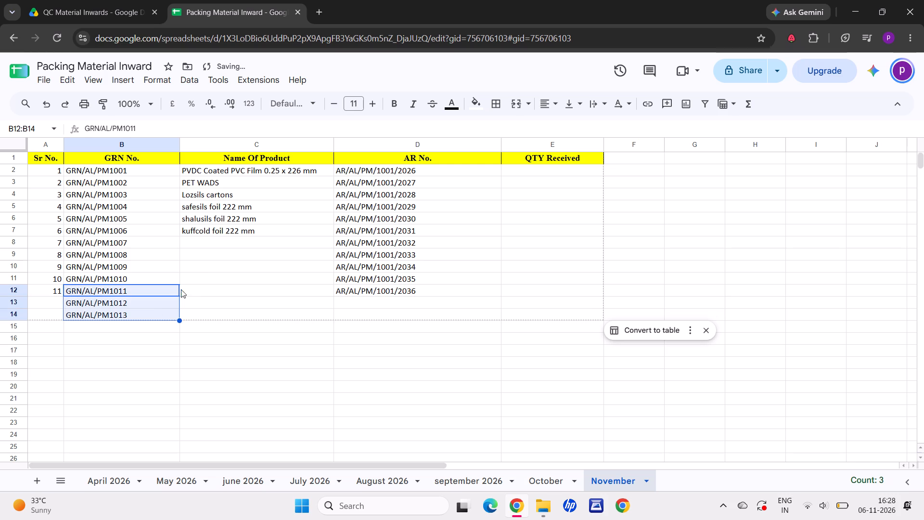
Extend the serial numbers from A11:A12 down to A14 by autofill, adding 12 and 13.
left_click(52, 293)
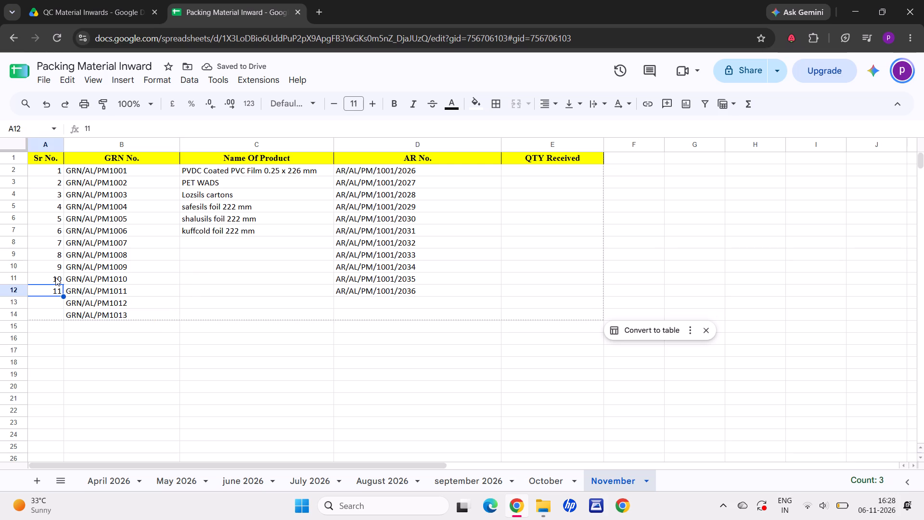
left_click(55, 277)
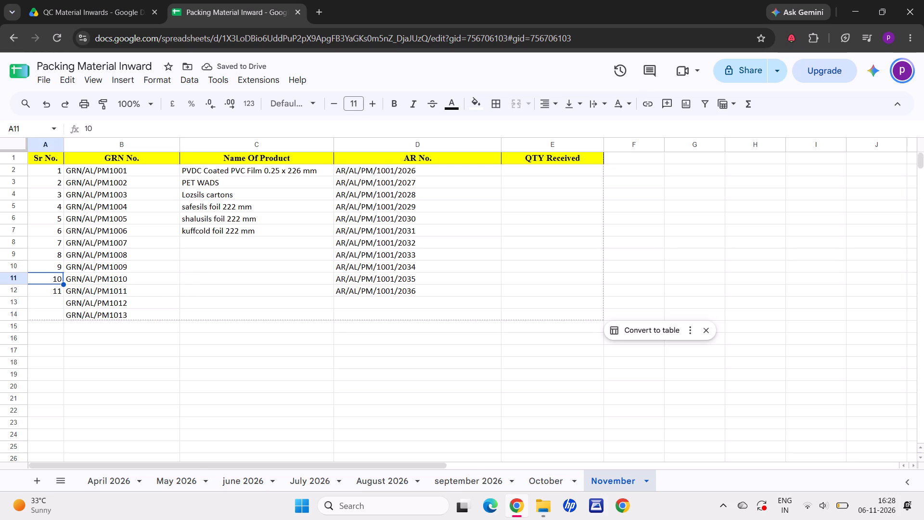
left_click(60, 281, "ctrl")
left_click(59, 289, "ctrl")
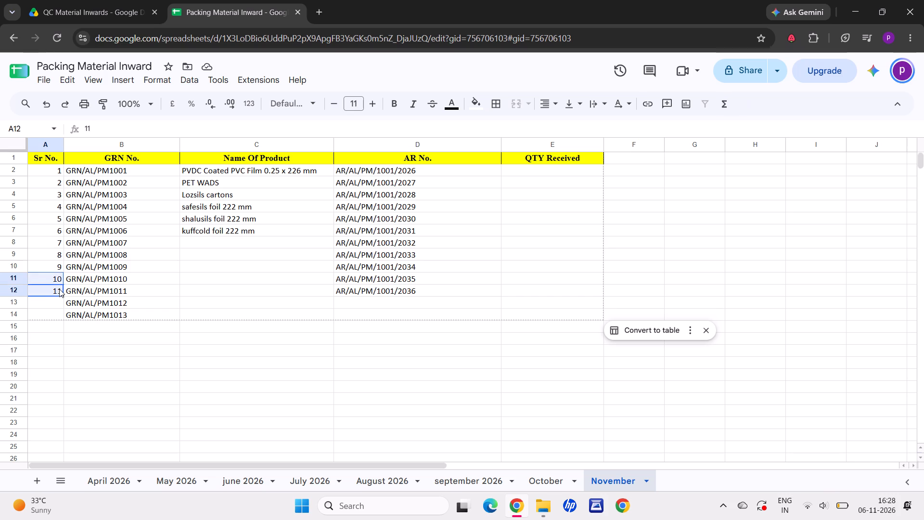
left_click_drag(63, 298, 63, 301)
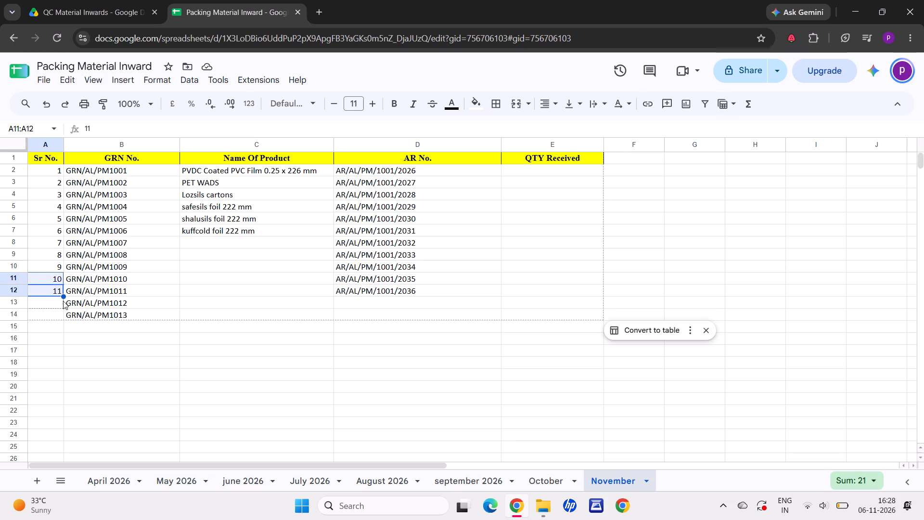
left_click_drag(63, 301, 63, 312)
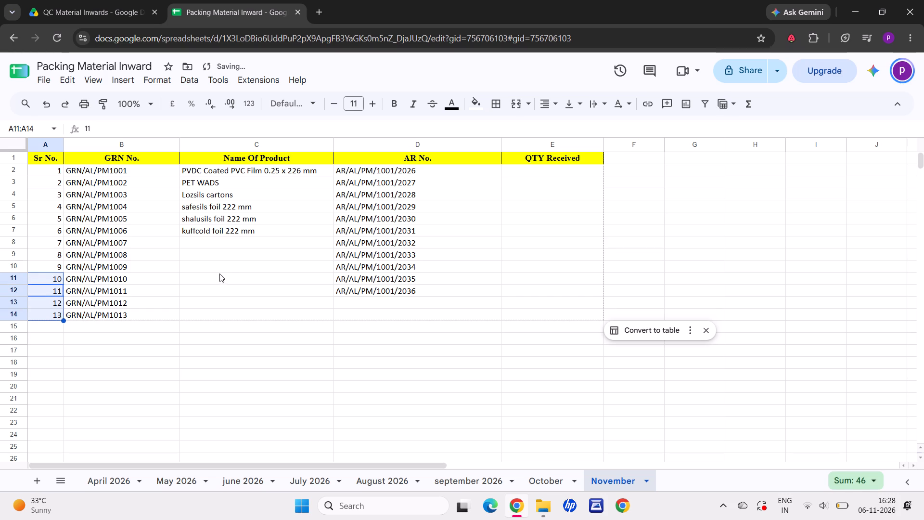
Enter "printed box" as the seventh product name in cell C8.
left_click(218, 263)
left_click(226, 232)
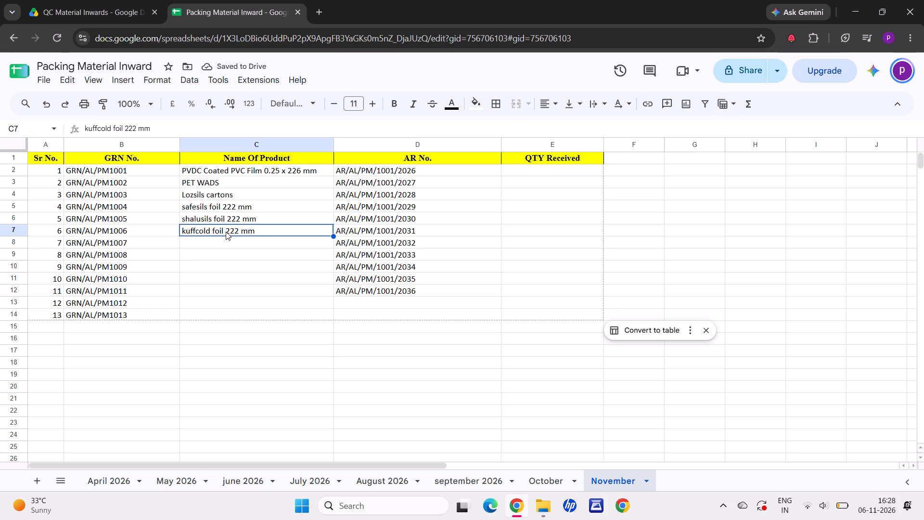
left_click(224, 241)
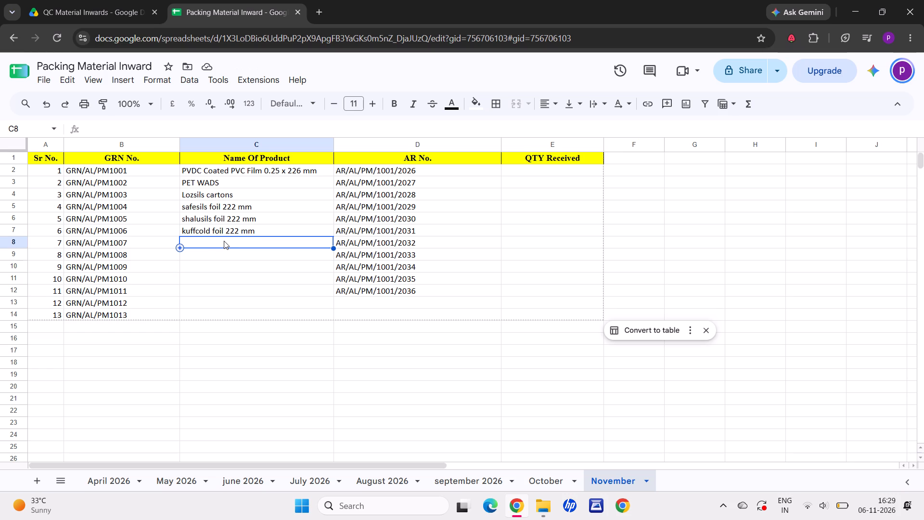
left_click(215, 243)
double_click(215, 243)
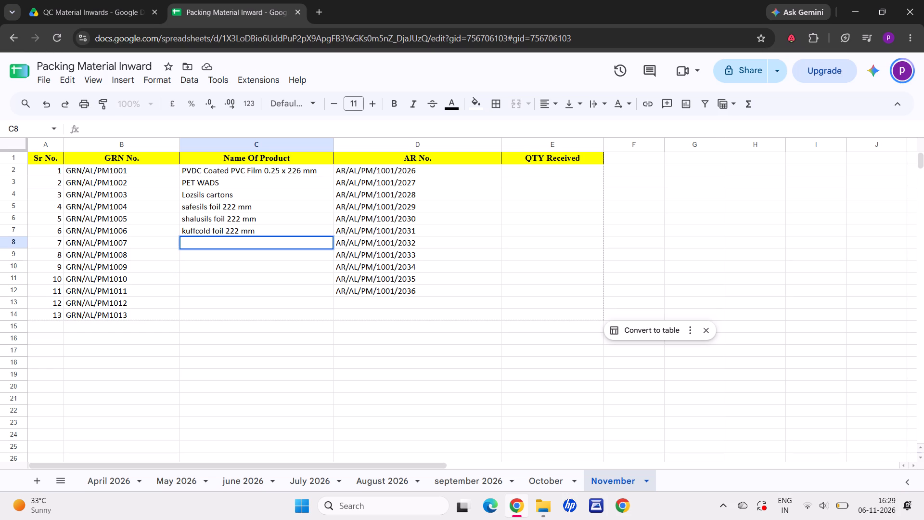
type("pr")
type("inted")
key("space")
type("box")
key("space")
key("Down")
key("Down")
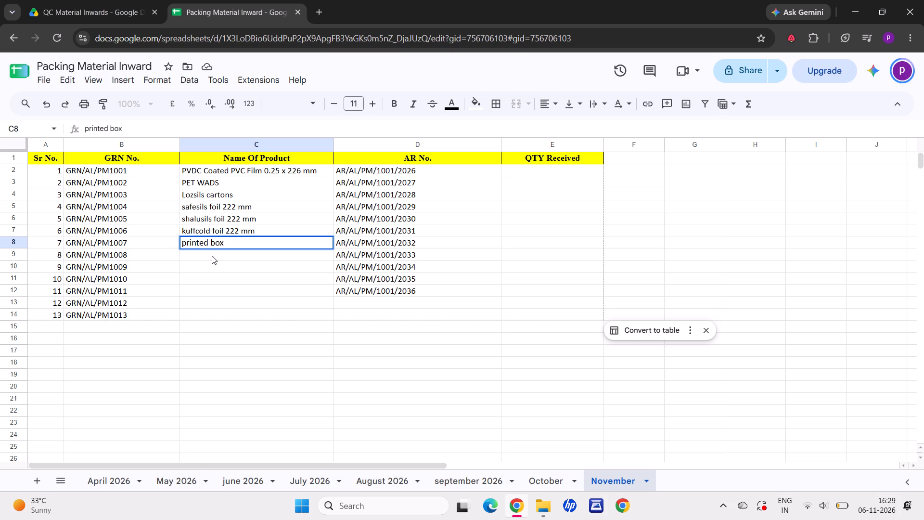
Enter "plastics bottles caps 96 mm brown caps" as the eighth product name in cell C9.
left_click(215, 252)
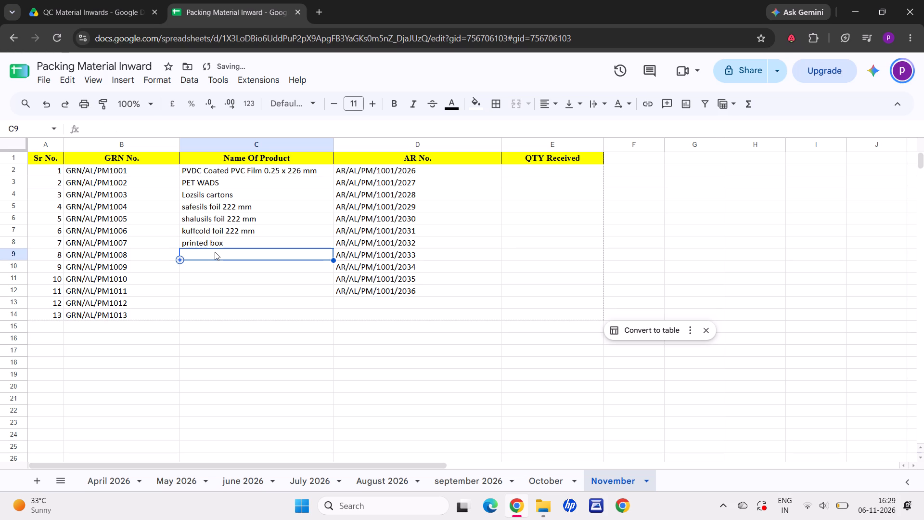
type("plastics")
key("space")
type("bottles")
key("space")
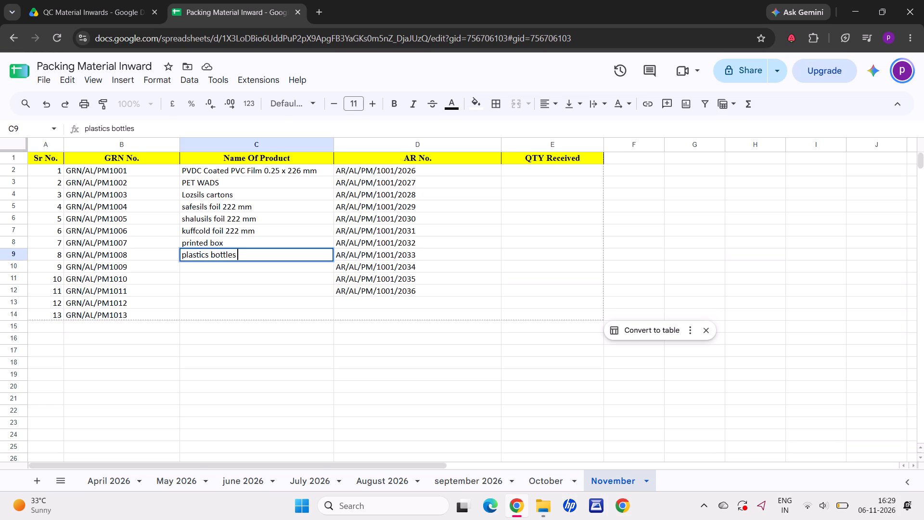
key("v")
key("BackSpace")
type("caop")
key("BackSpace")
key("BackSpace")
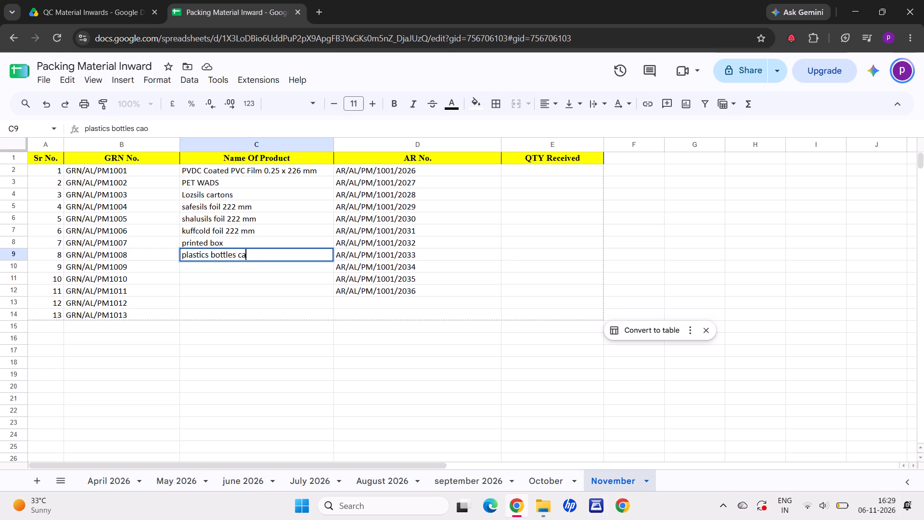
type("ps")
key("space")
type("96 mm")
key("space")
type("brownnc")
key("BackSpace")
key("BackSpace")
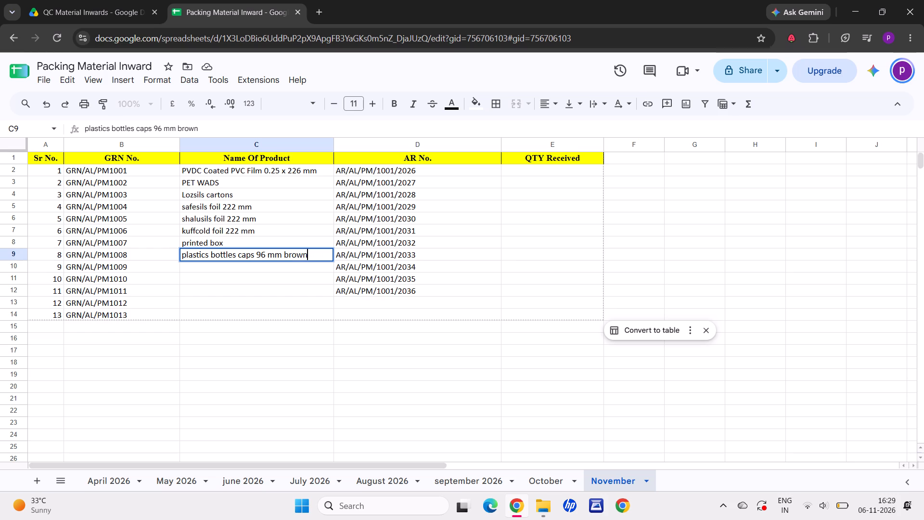
key("space")
type("caps")
key("space")
key("Down")
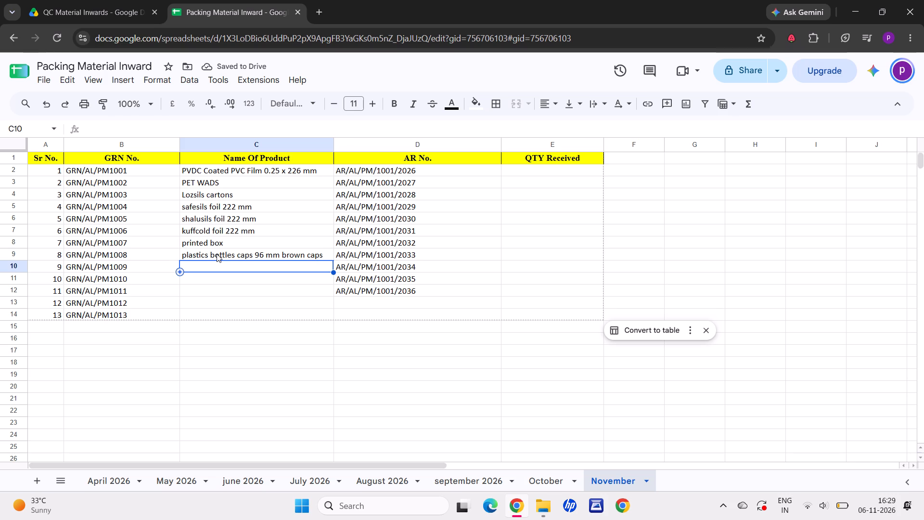
Enter "2 kg honey comb jars" as the ninth product name in cell C10.
type("2 kh")
key("space")
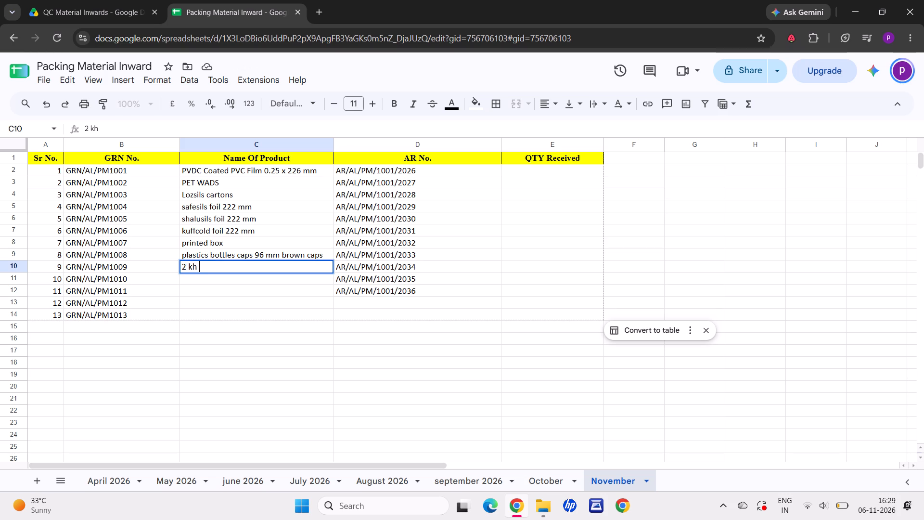
key("BackSpace")
key("BackSpace")
type("g")
key("space")
type("hp")
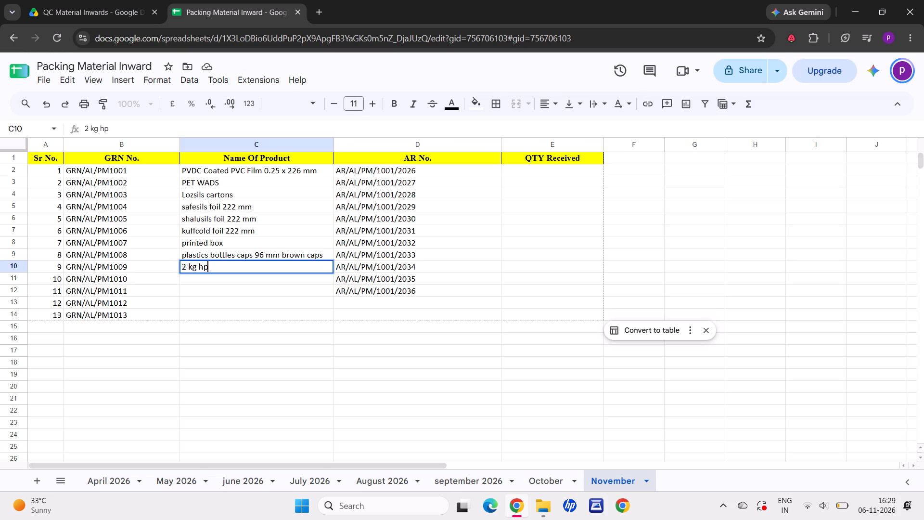
key("BackSpace")
type("oney comb")
key("space")
type("jars")
key("space")
Enter "ecosil tin" as the tenth product name in cell C11.
left_click(236, 277)
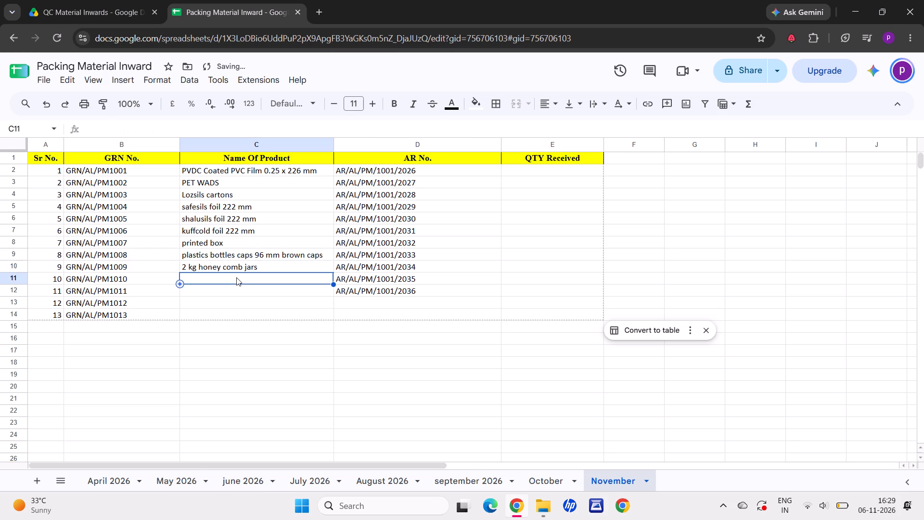
type("ecod")
key("BackSpace")
type("sil tin")
key("space")
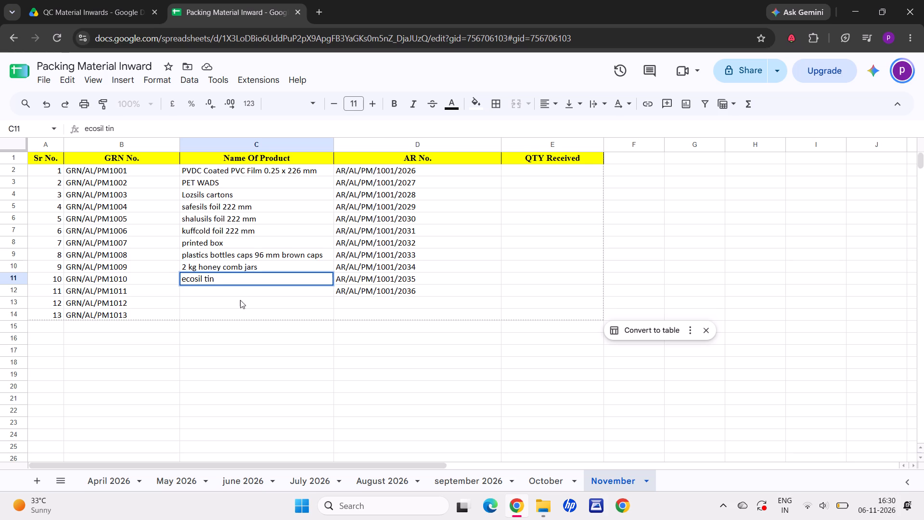
Enter "monocoff foil 222 mm" as the eleventh product name in cell C12.
left_click(234, 295)
type("mono")
type("coff")
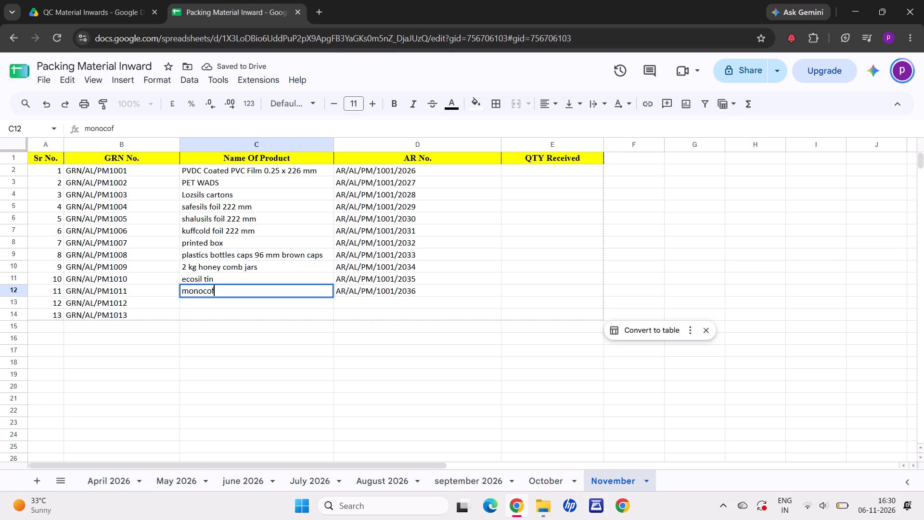
key("space")
type("foil")
key("space")
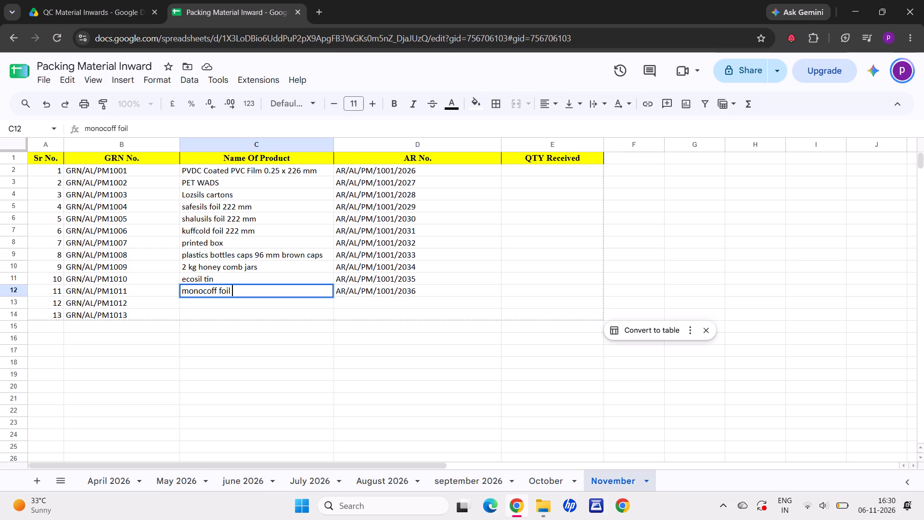
type("222 mm")
key("space")
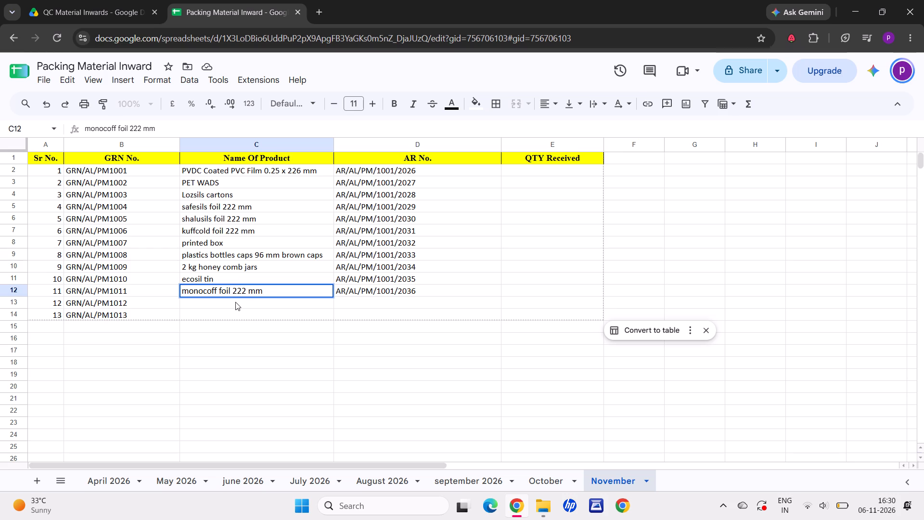
Enter "Cruxsils foil 222 mm" as the twelfth product name in cell C13.
left_click(235, 302)
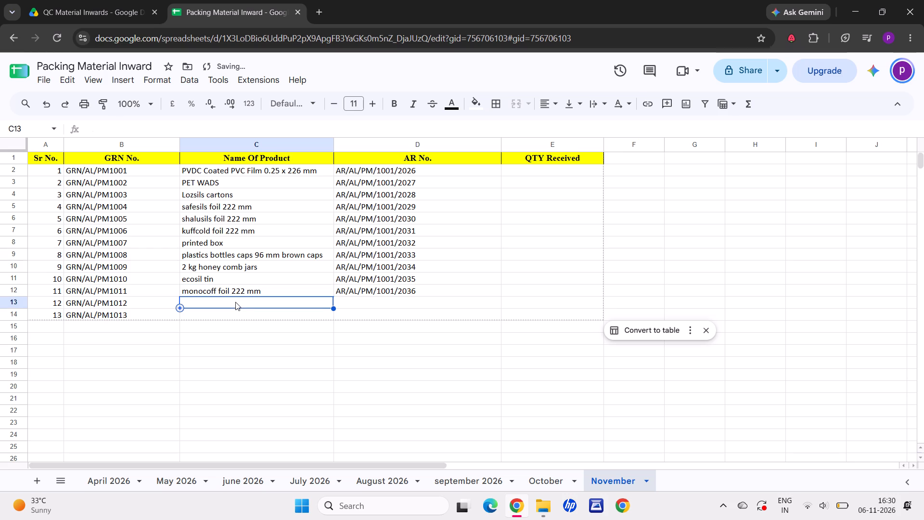
key("c")
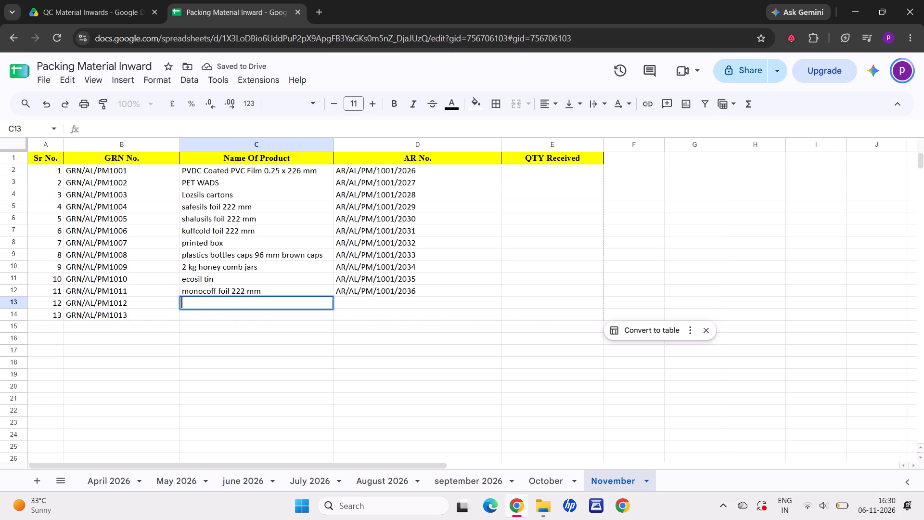
key("c")
type("ruxsils")
key("space")
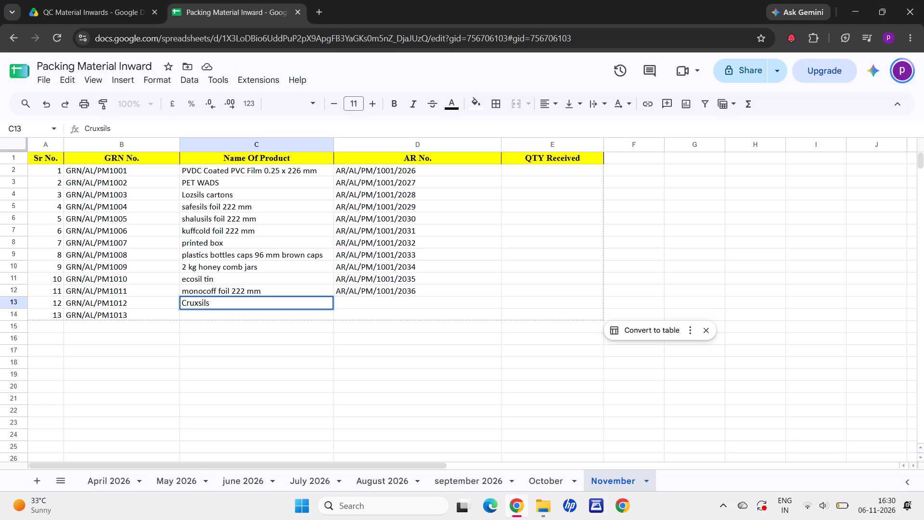
type("foil")
key("space")
type("222 mm")
key("space")
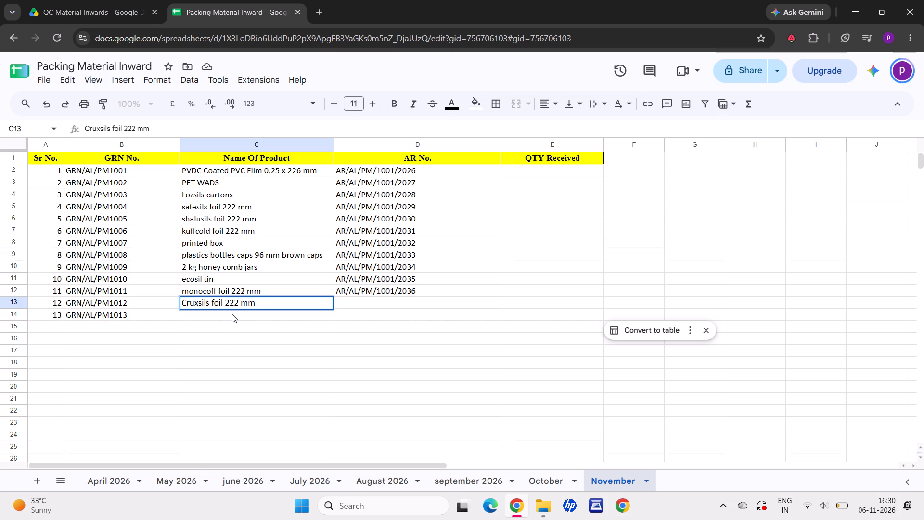
Enter "Naposils D foil 222 mm" as the thirteenth product name in cell C14.
left_click(232, 314)
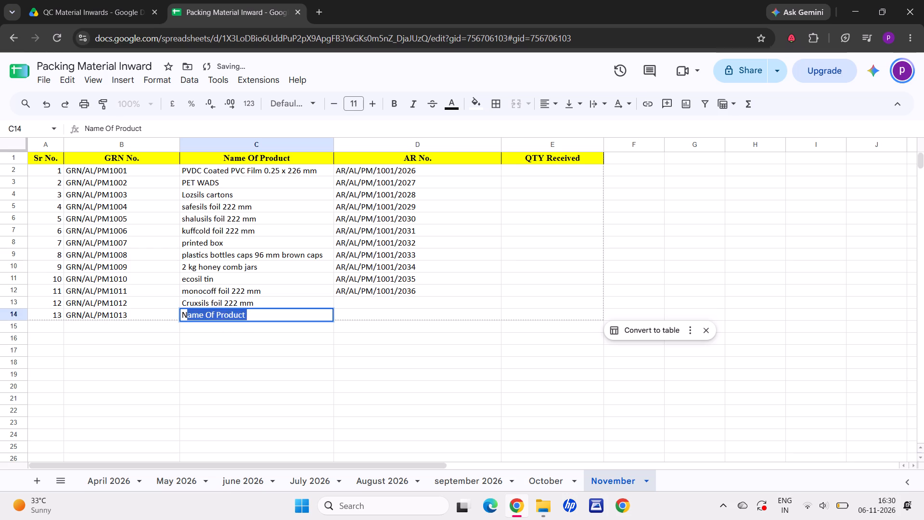
type("posils")
key("space")
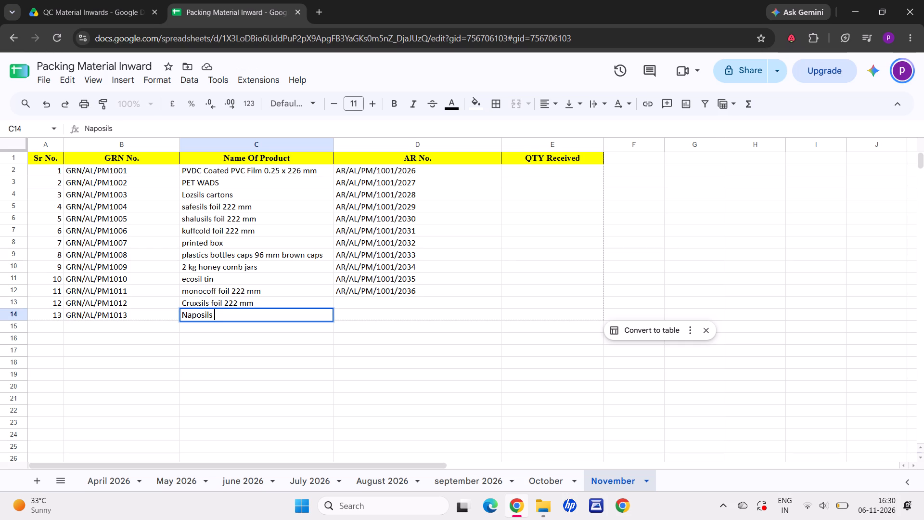
type("d")
key("space")
key("d")
key("BackSpace")
key("f")
key("BackSpace")
key("BackSpace")
key("BackSpace")
key("d")
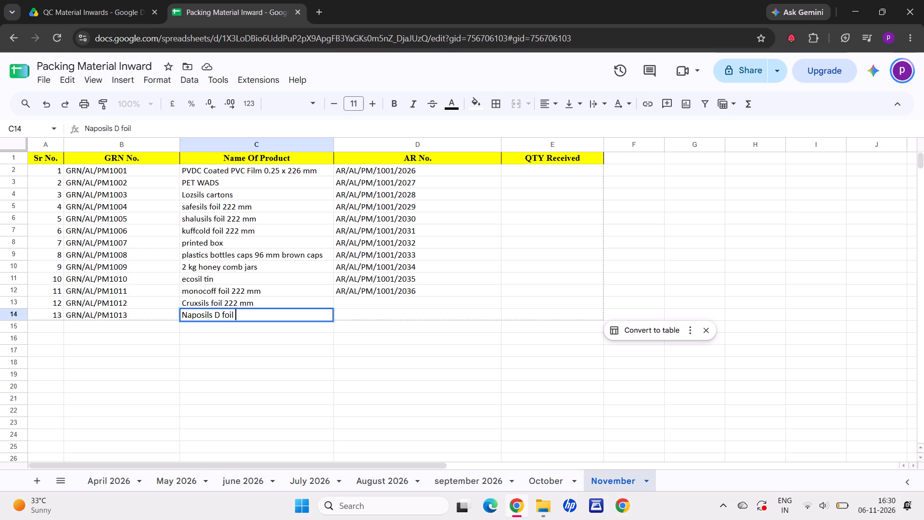
type("222 mm")
key("space")
Correct the AR number for PET WADS in cell D3 to AR/AL/PM/1002/2026.
double_click(398, 171)
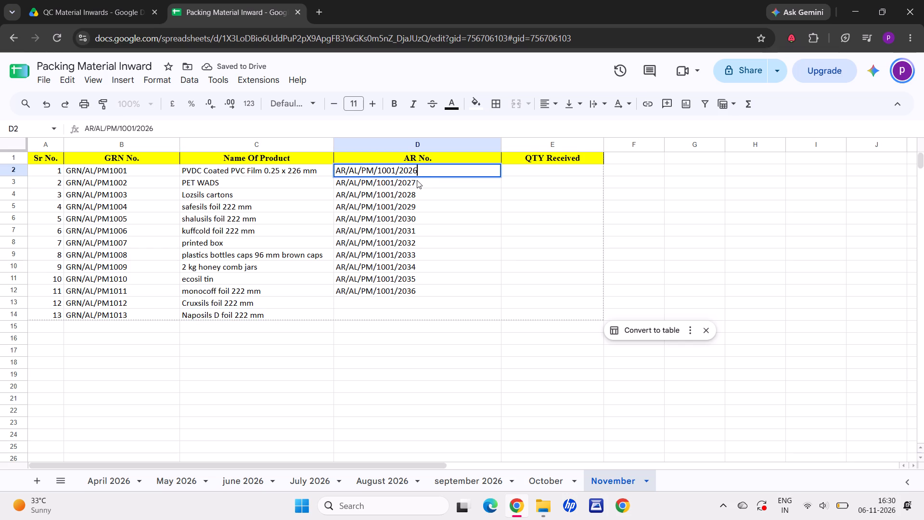
double_click(394, 182)
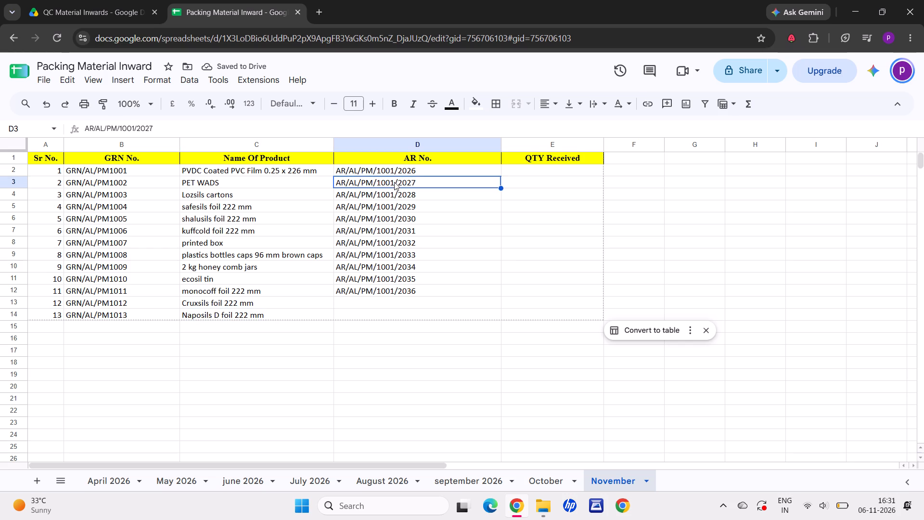
left_click(394, 182)
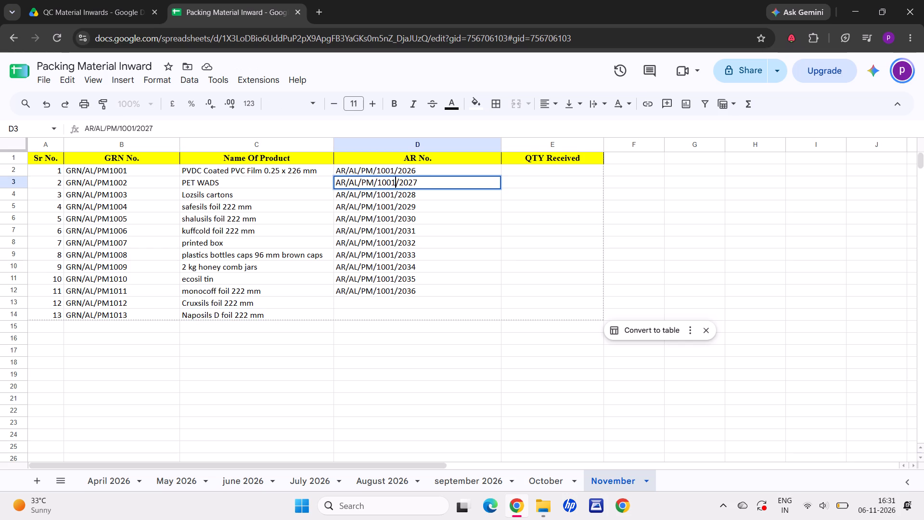
key("BackSpace")
key("2")
left_click(417, 182)
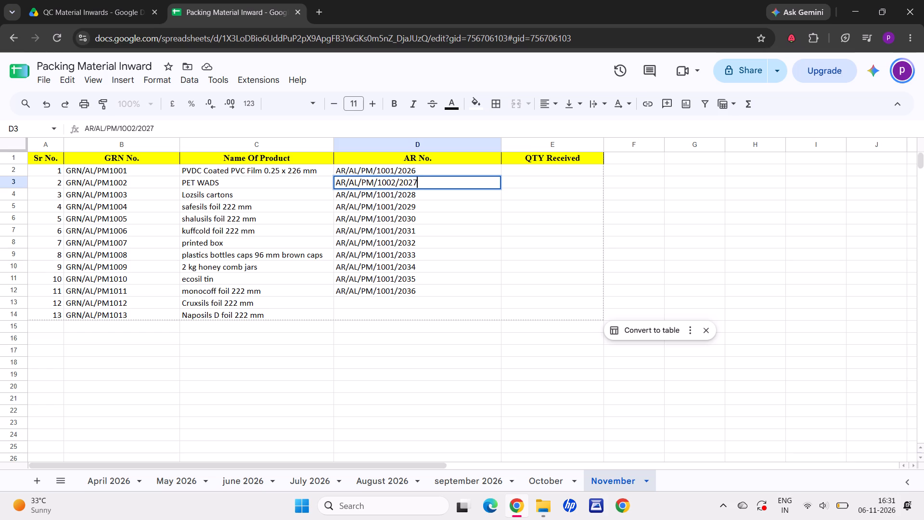
key("BackSpace")
key("6")
Change the sequence part of the Lozsils cartons AR number in cell D4 to 1003.
left_click(403, 193)
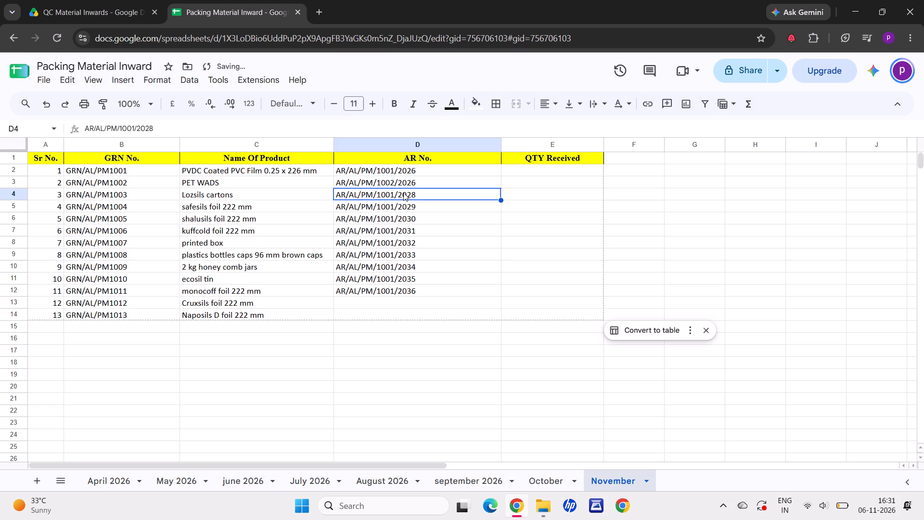
double_click(392, 194)
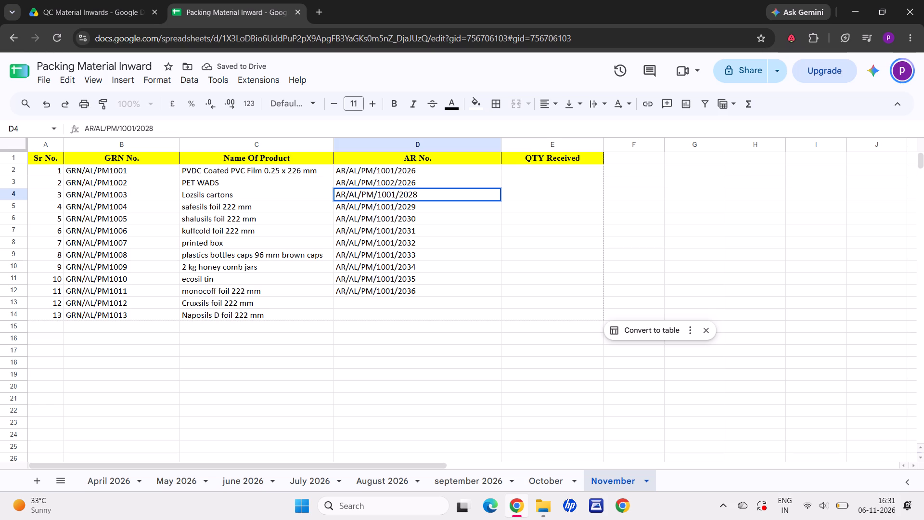
left_click(395, 194)
key("BackSpace")
key("3")
Correct the AR number for safesils foil in cell D5 to AR/AL/PM/1004/2026.
left_click(395, 207)
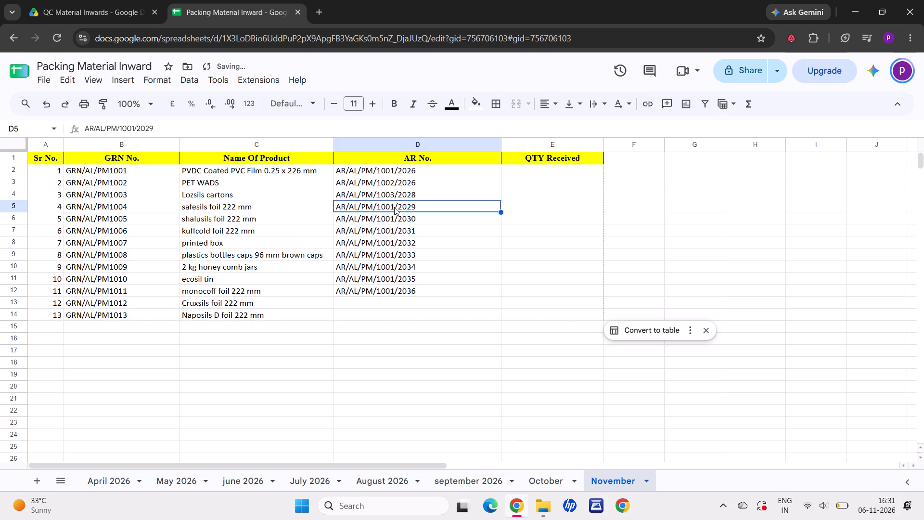
double_click(394, 207)
left_click(394, 207)
key("BackSpace")
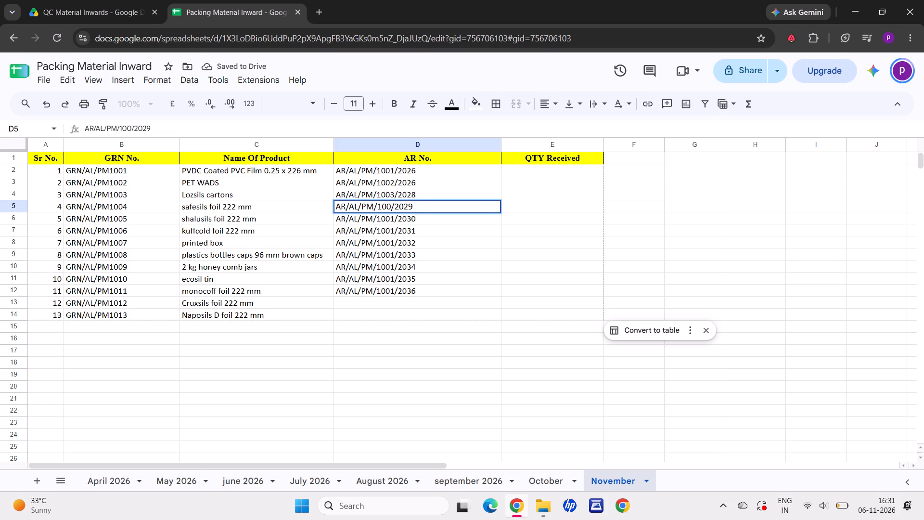
key("4")
left_click(422, 208)
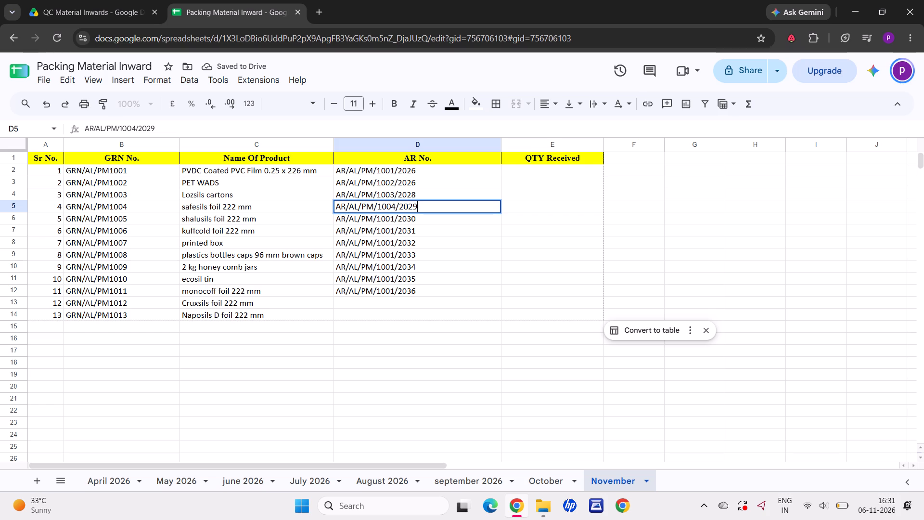
key("BackSpace")
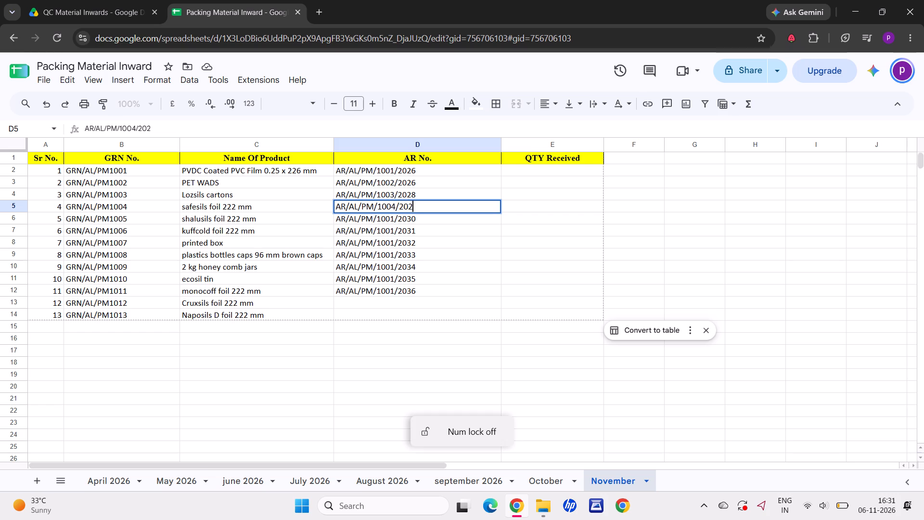
key("6")
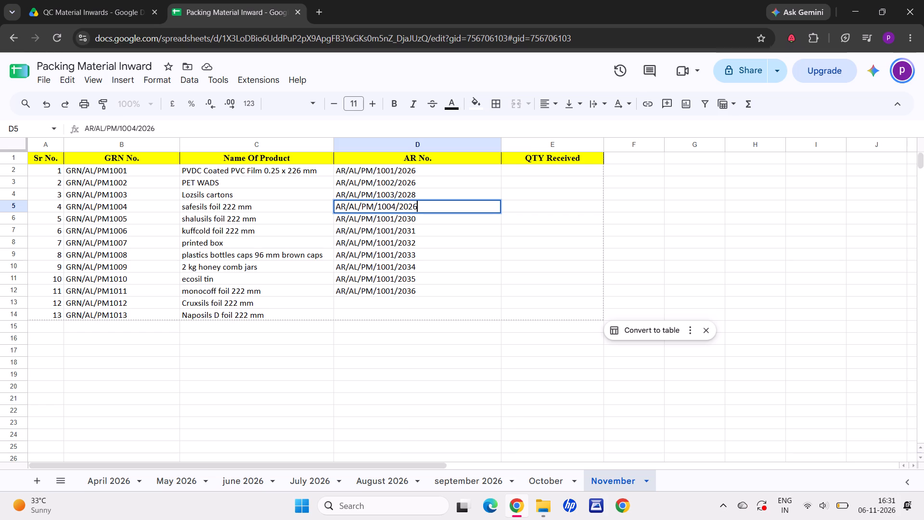
Change the year part of the Lozsils cartons AR number in cell D4 to 2026.
left_click(423, 193)
double_click(423, 193)
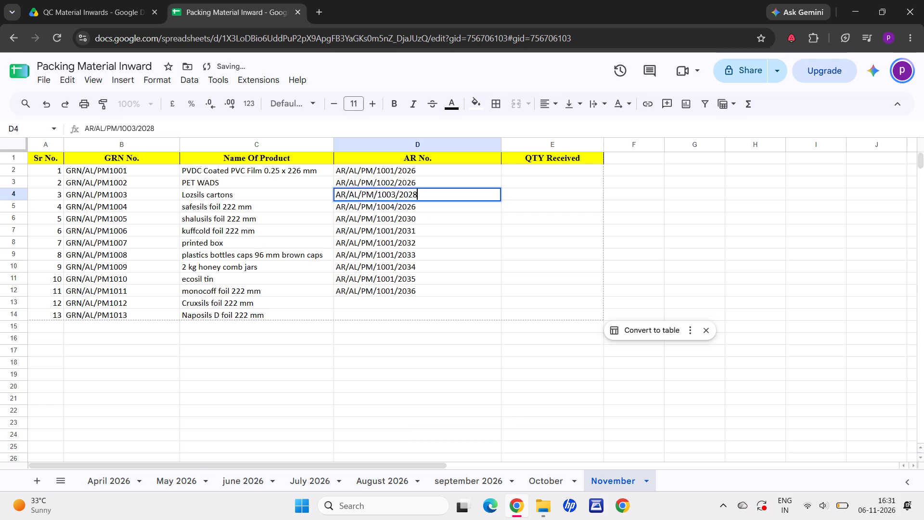
left_click(423, 193)
key("BackSpace")
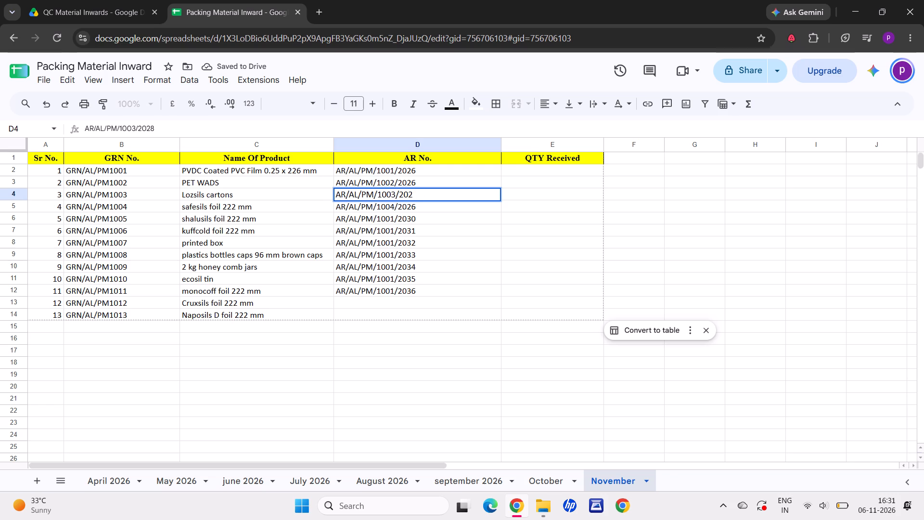
key("6")
Correct the AR number for shalusils foil in cell D6 to AR/AL/PM/1005/2026.
left_click(397, 211)
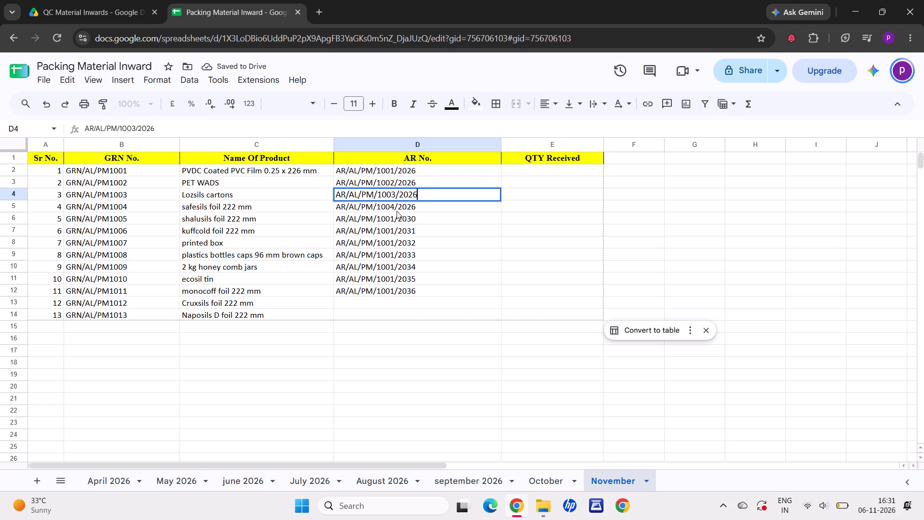
left_click(393, 218)
double_click(394, 217)
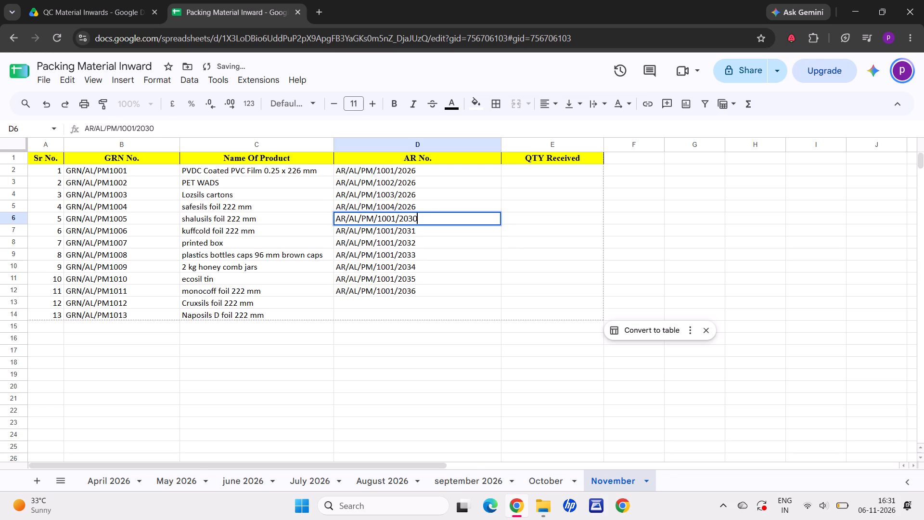
left_click(394, 217)
key("BackSpace")
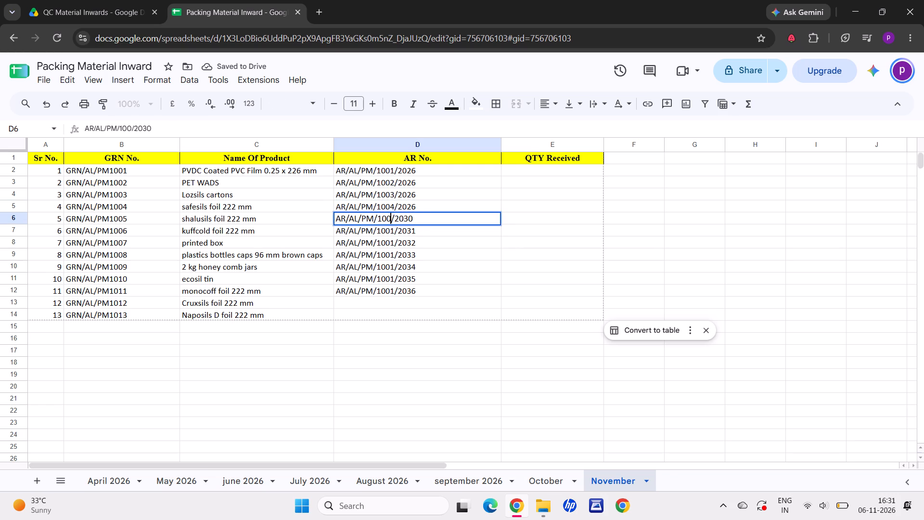
key("5")
left_click(420, 217)
key("BackSpace")
key("BackSpace")
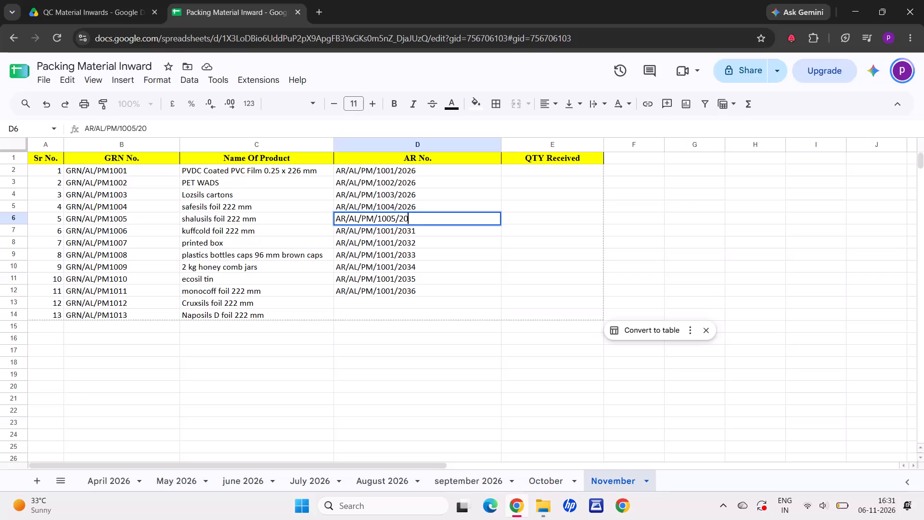
type("26")
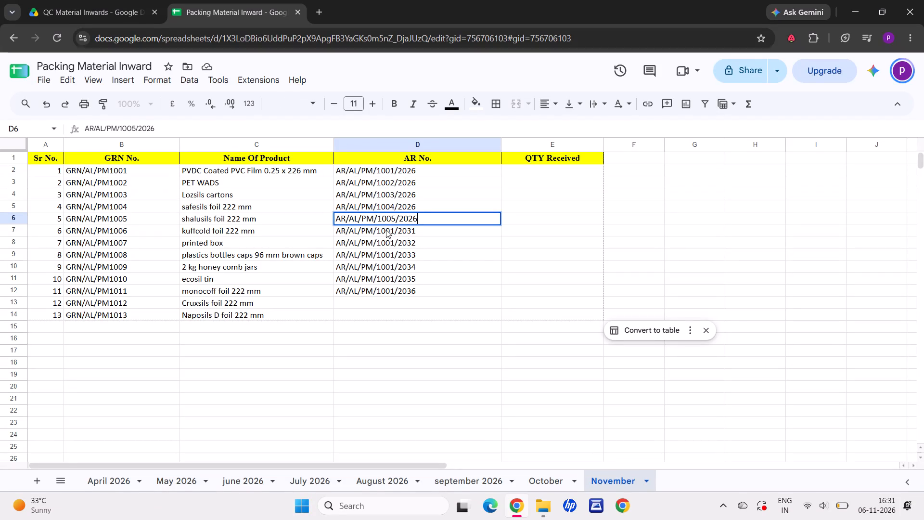
Correct the AR number for kuffcold foil in cell D7 to AR/AL/PM/1006/2026.
left_click(386, 230)
left_click_drag(386, 230, 392, 230)
double_click(392, 230)
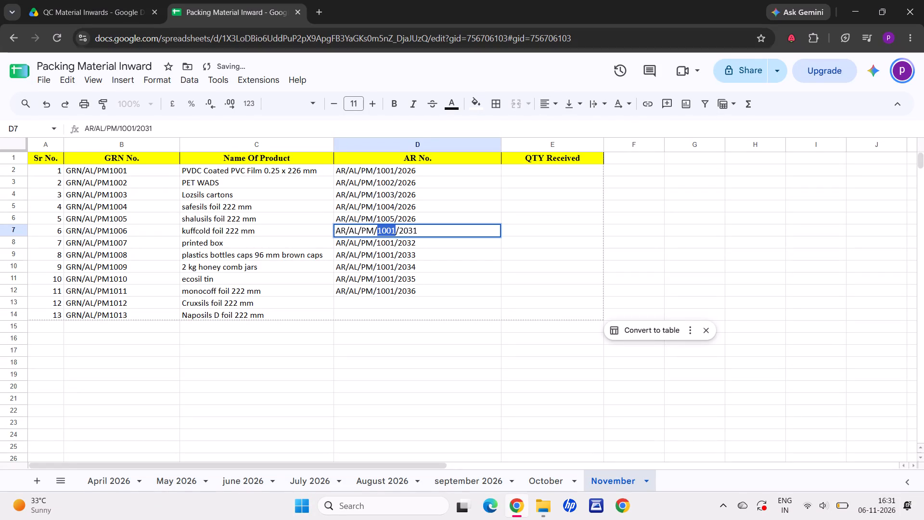
left_click(392, 230)
left_click(396, 231)
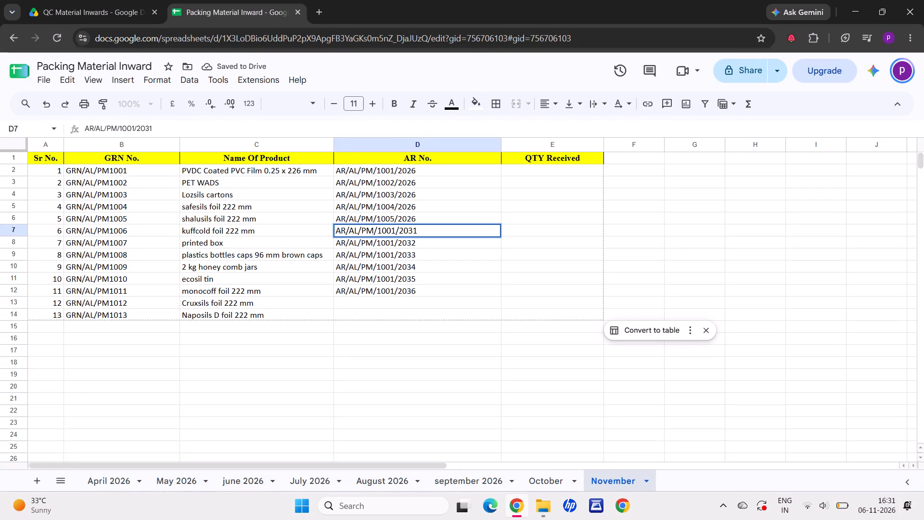
key("BackSpace")
key("6")
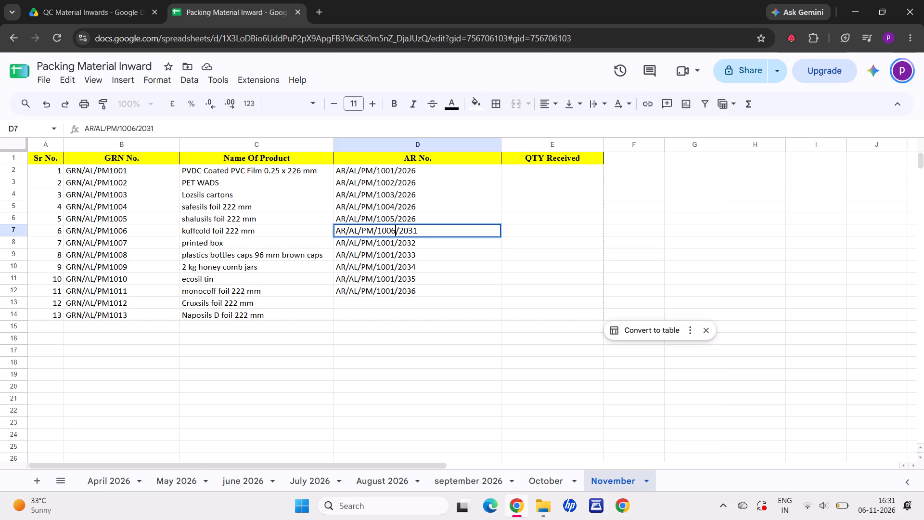
left_click(416, 231)
key("BackSpace")
key("BackSpace")
type("26")
Correct the AR number for the printed box in cell D8 to AR/AL/PM/1007/2026.
double_click(392, 243)
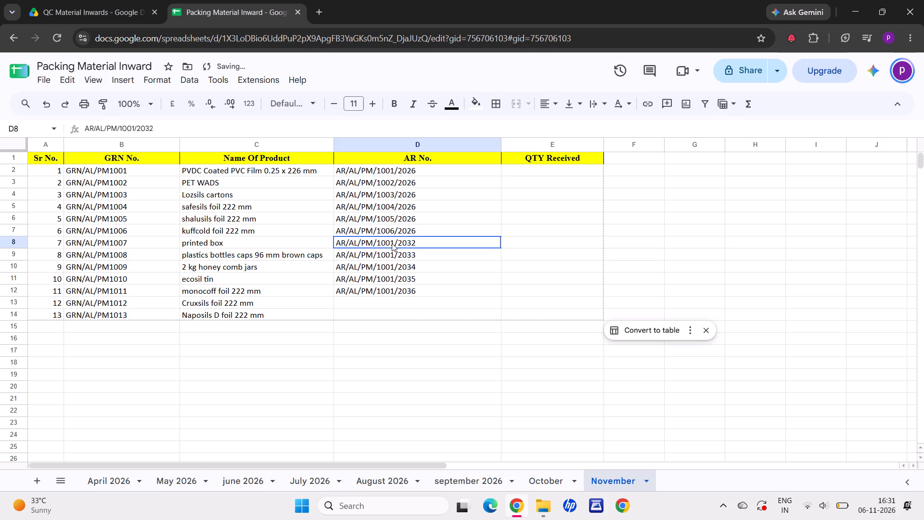
left_click(395, 242)
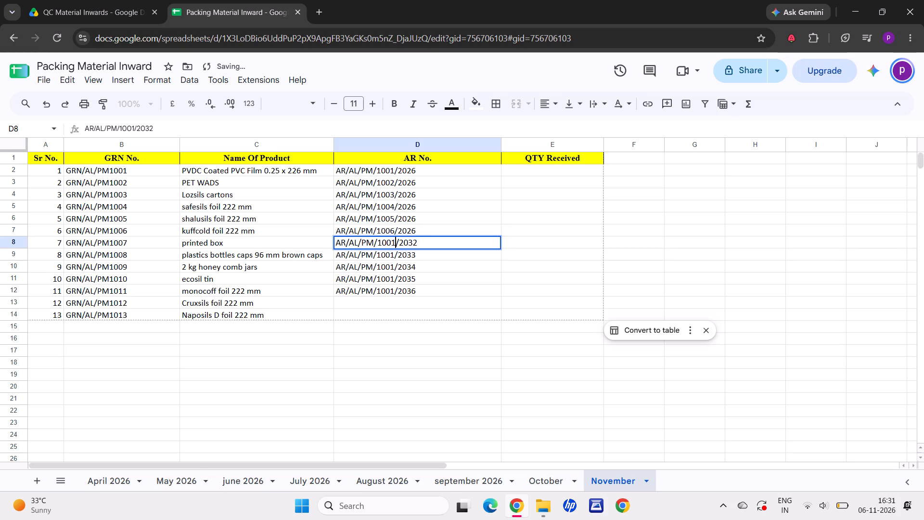
key("BackSpace")
key("7")
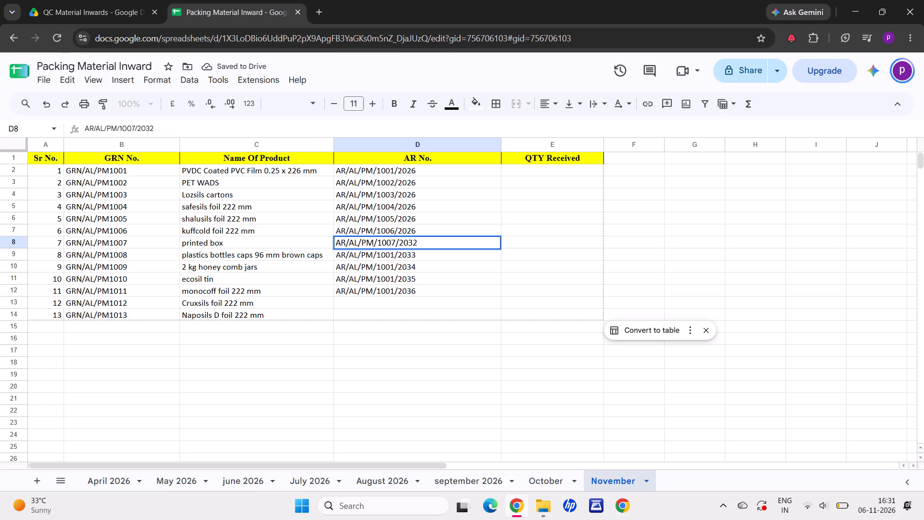
left_click(421, 244)
key("BackSpace")
key("BackSpace")
type("26")
Correct the AR number for the plastic bottle caps in cell D9 to AR/AL/PM/1008/2026.
double_click(391, 255)
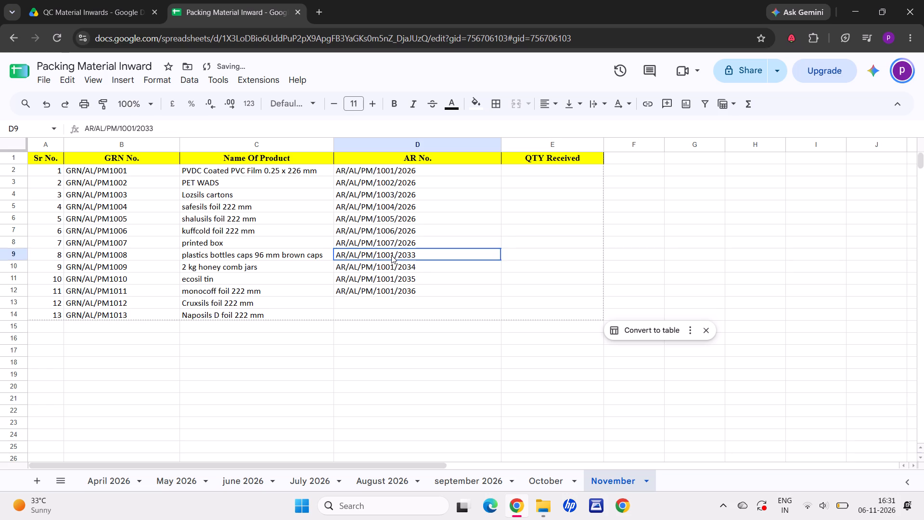
left_click(395, 255)
key("BackSpace")
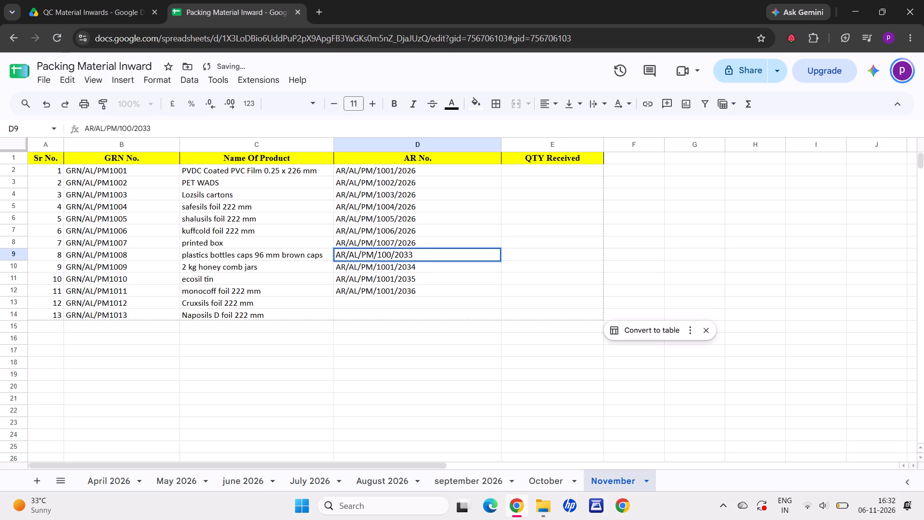
key("8")
left_click(427, 254)
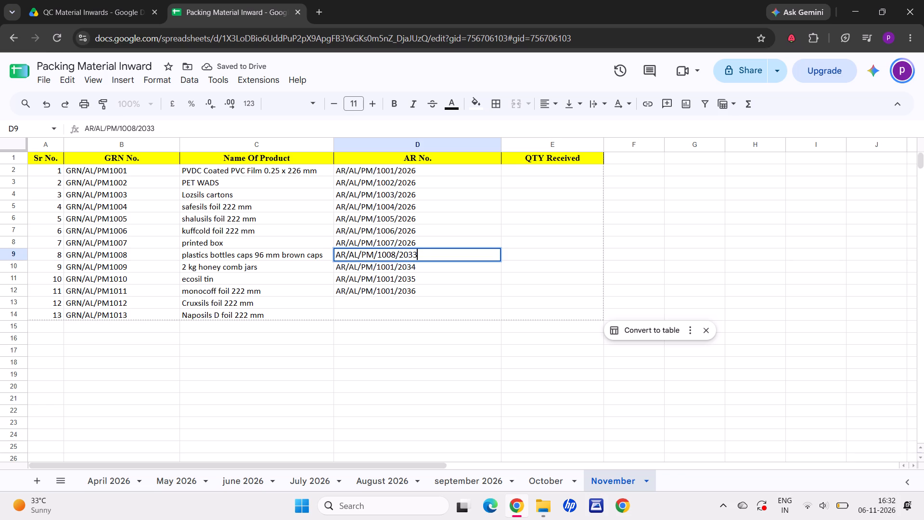
key("BackSpace")
key("BackSpace")
type("26")
Correct the AR number for the 2 kg honey comb jars in cell D10 to AR/AL/PM/1009/2026.
double_click(392, 268)
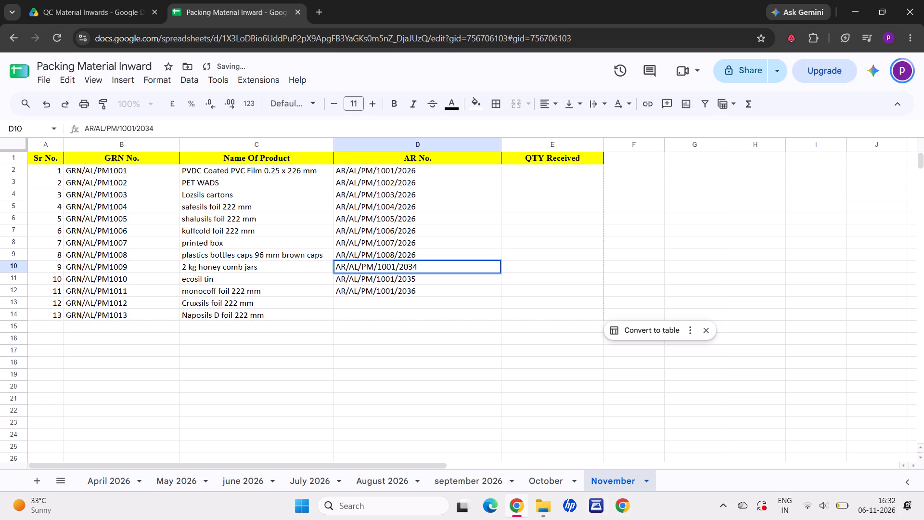
left_click(396, 268)
key("BackSpace")
key("9")
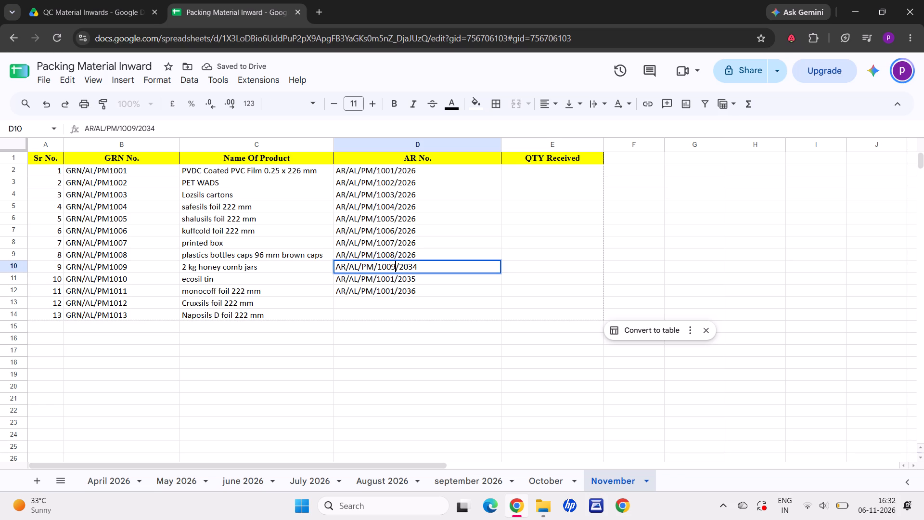
left_click(422, 266)
key("BackSpace")
key("BackSpace")
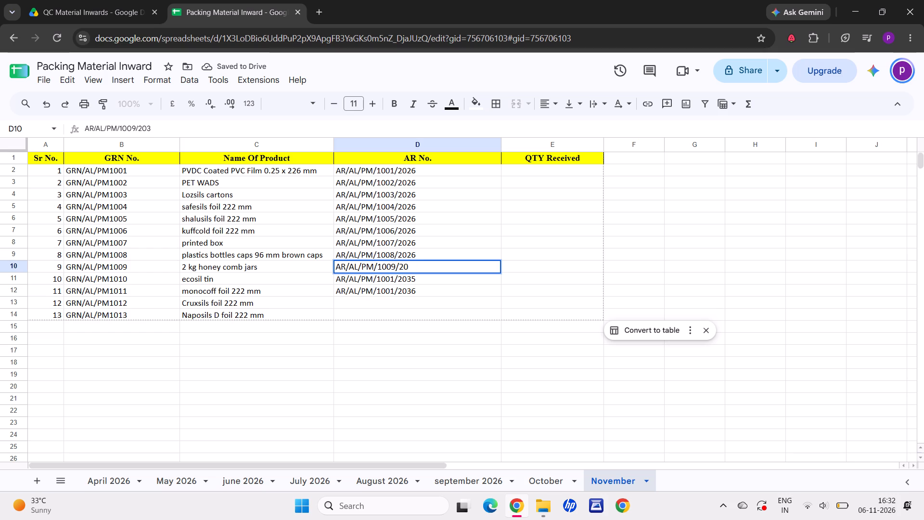
type("26")
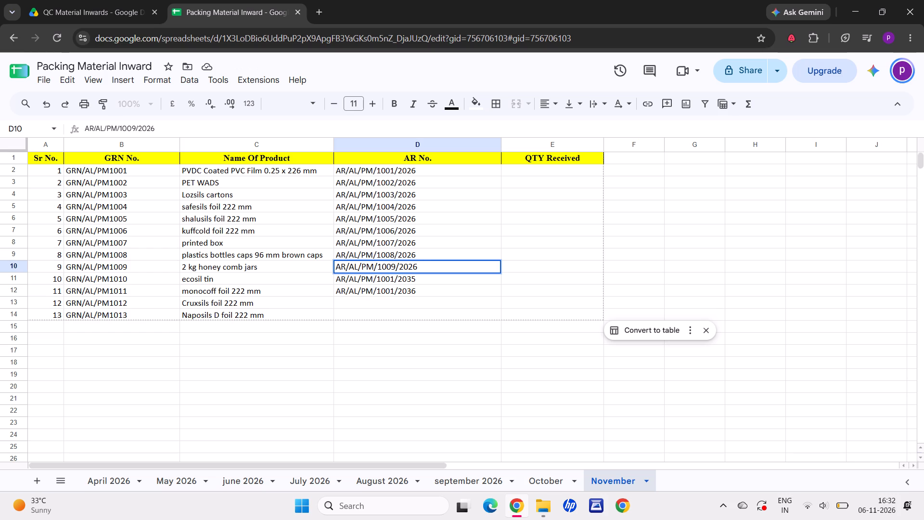
Correct the AR number for ecosil tin in cell D11 to AR/AL/PM/1010/2026.
double_click(389, 281)
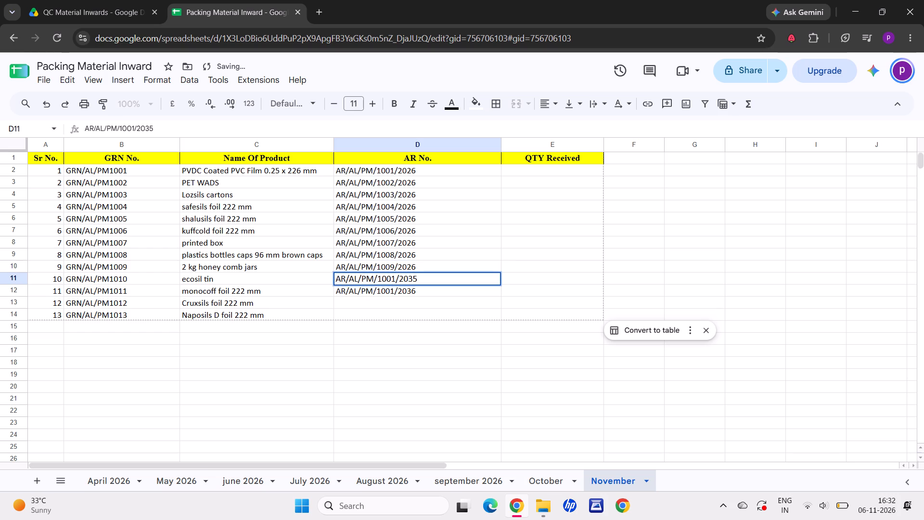
left_click(395, 280)
key("BackSpace")
key("BackSpace")
type("10")
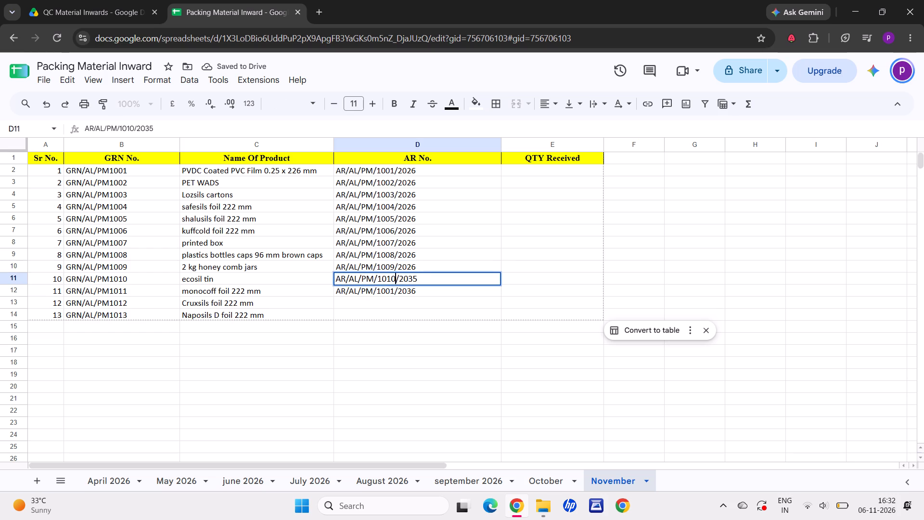
left_click(416, 280)
key("BackSpace")
key("BackSpace")
type("26")
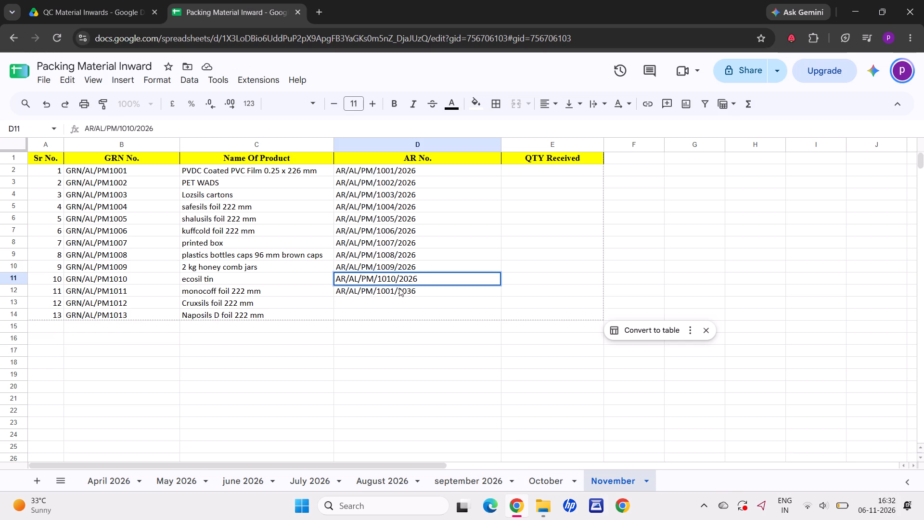
Correct the AR number for monocoff foil in cell D12 to AR/AL/PM/1011/2026.
double_click(393, 288)
left_click(393, 288)
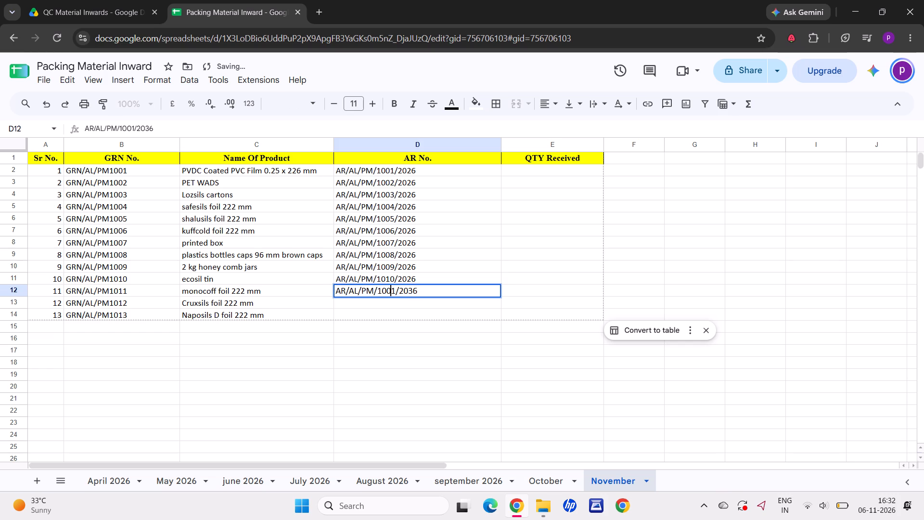
key("BackSpace")
key("1")
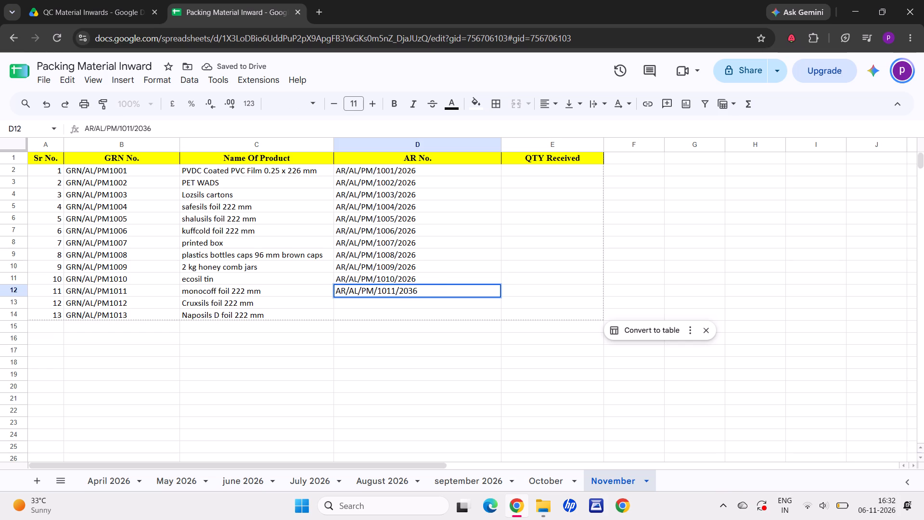
left_click(421, 289)
key("BackSpace")
key("BackSpace")
type("26")
Autofill the AR number from cell D12 down to cell D14 for the Cruxsils and Naposils D foil rows.
left_click(382, 303)
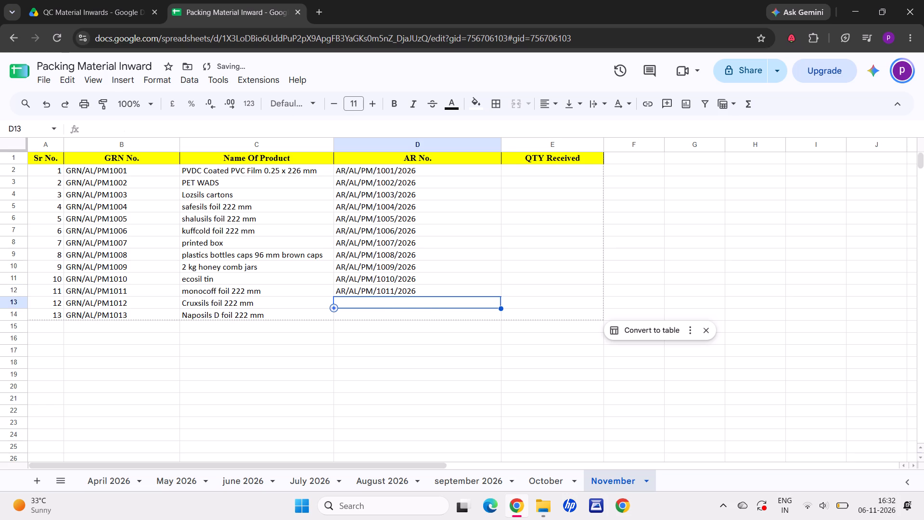
left_click(423, 291)
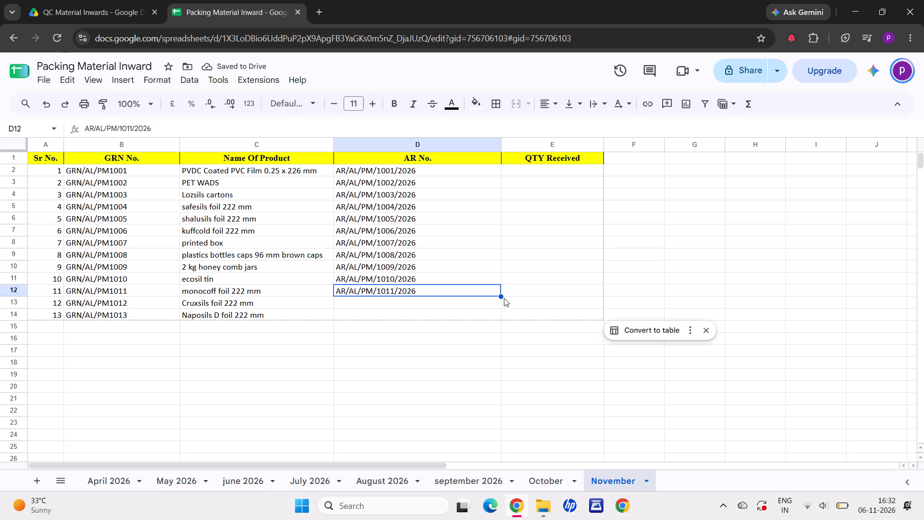
left_click_drag(501, 297, 498, 312)
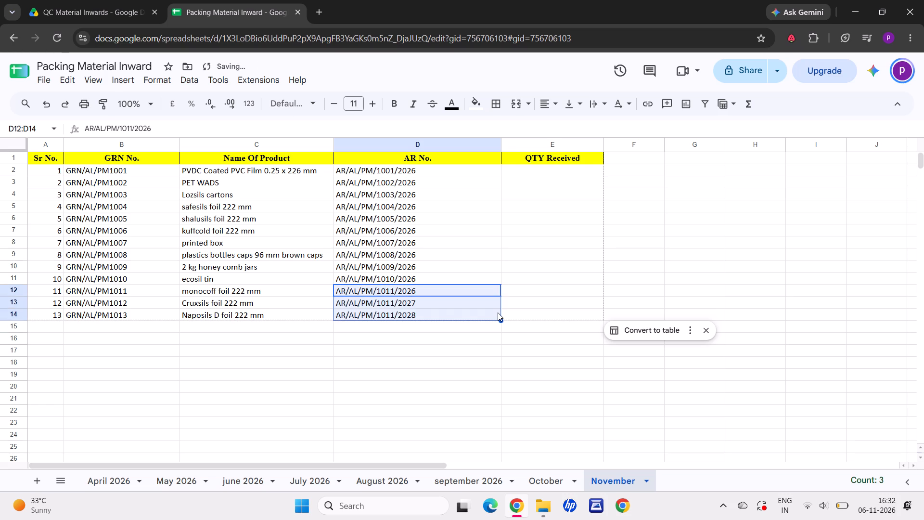
left_click(423, 294)
Change the year at the end of the AR numbers in cells D13 and D14 to 2026.
double_click(413, 301)
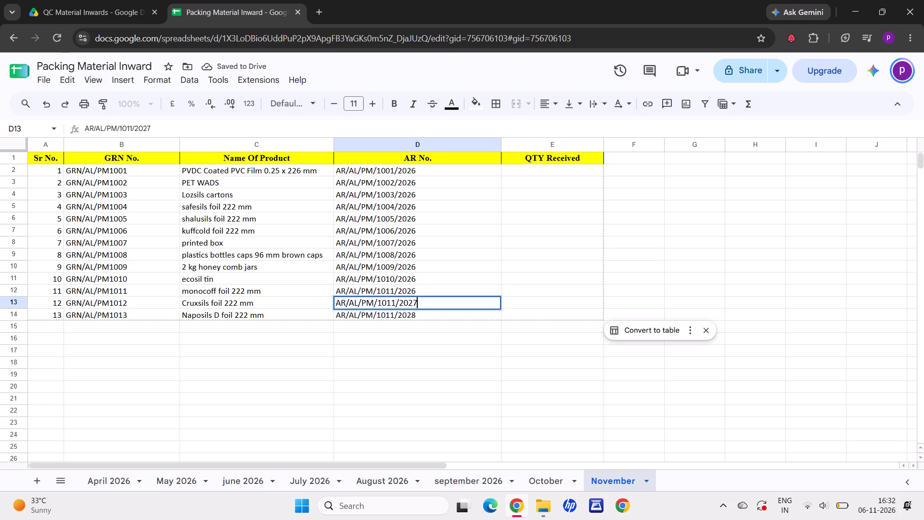
key("BackSpace")
key("6")
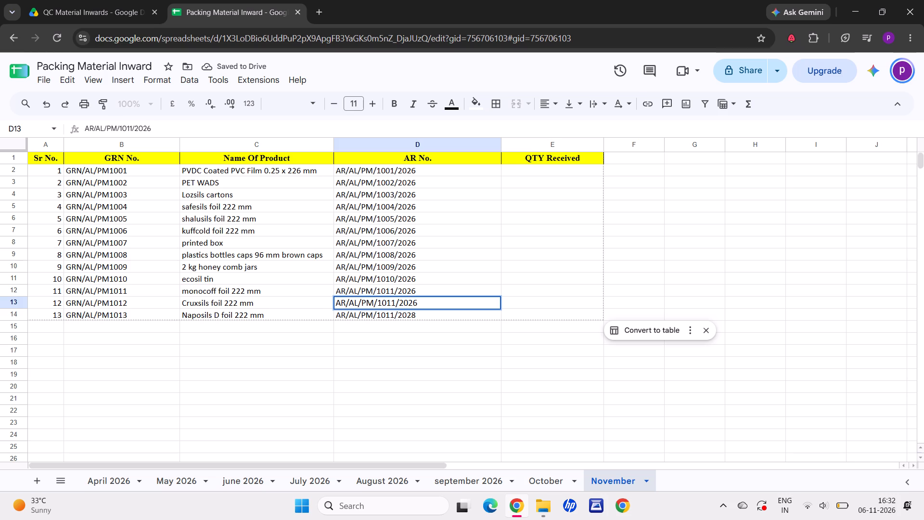
left_click(420, 312)
double_click(420, 312)
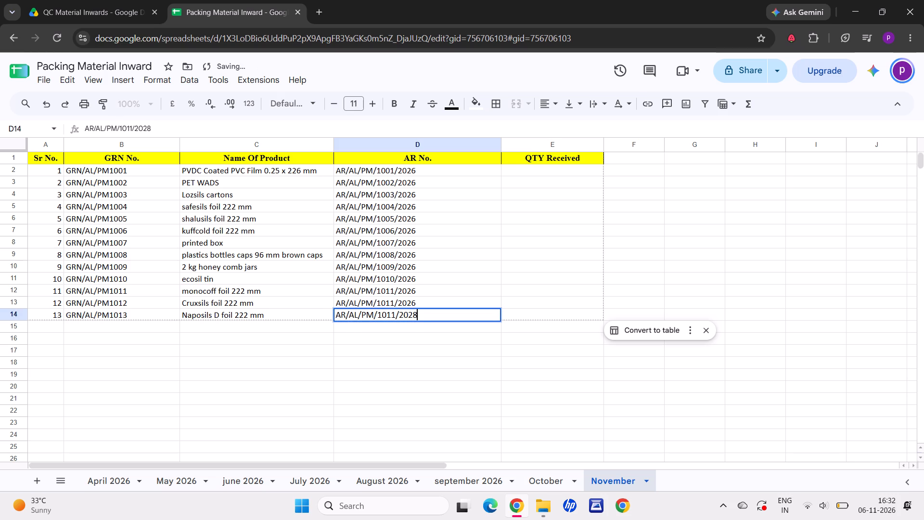
key("BackSpace")
key("6")
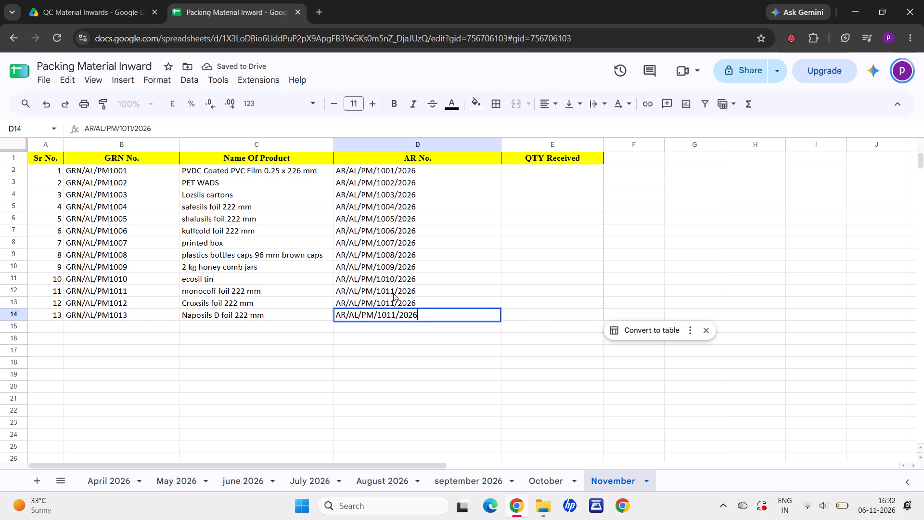
Correct the AR number for Cruxsils foil in cell D13 to AR/AL/PM/1012/2026.
left_click(392, 300)
double_click(392, 300)
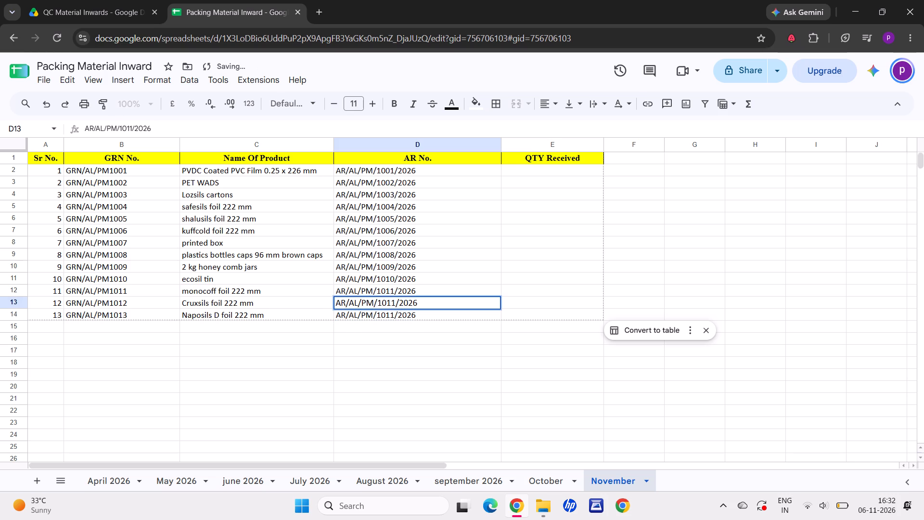
left_click(393, 303)
left_click(397, 303)
key("BackSpace")
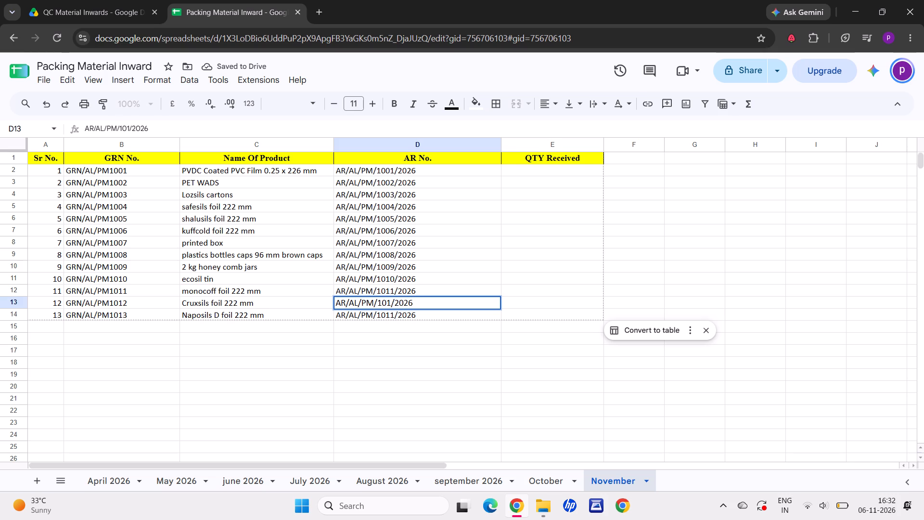
key("2")
Correct the AR number for Naposils D foil in cell D14 to AR/AL/PM/1013/2026.
double_click(392, 313)
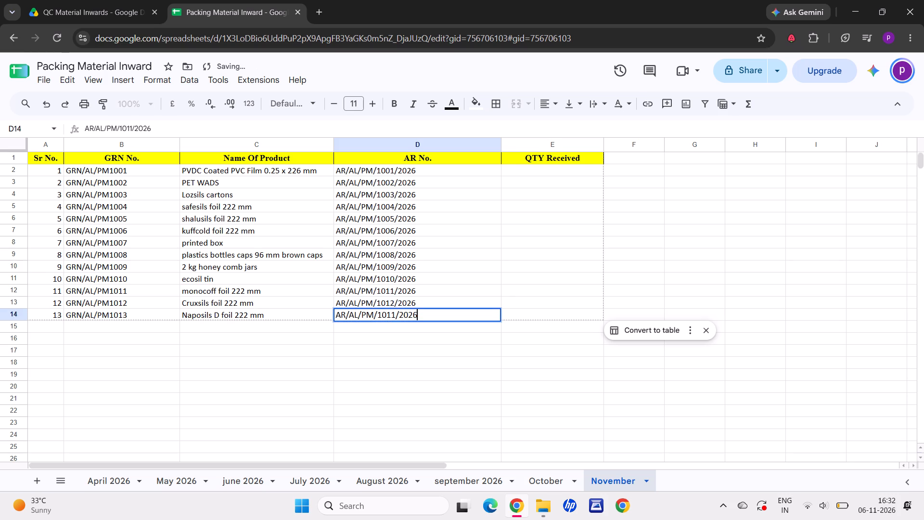
left_click(394, 314)
key("BackSpace")
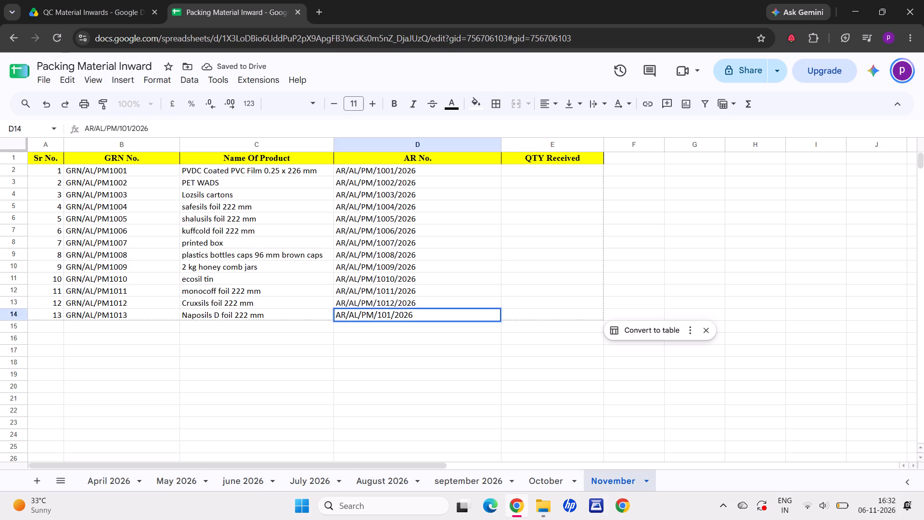
key("3")
Enter 9495 PCS as the quantity received for the PVDC Coated PVC Film in cell E2.
scroll(421, 283, "up", 1)
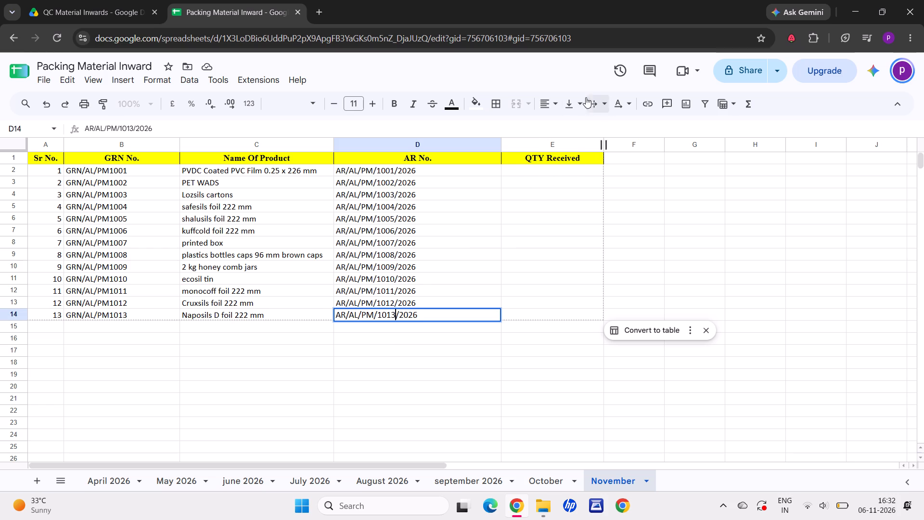
left_click(546, 168)
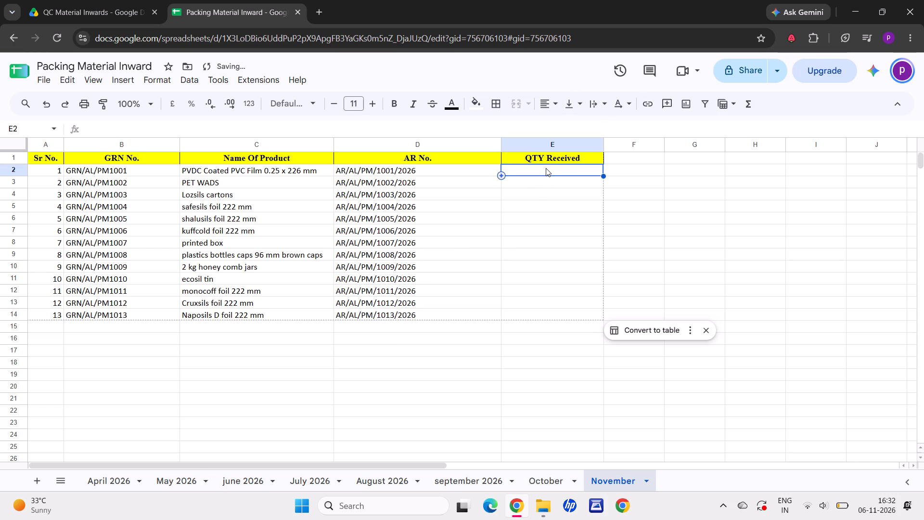
type("9495")
key("space")
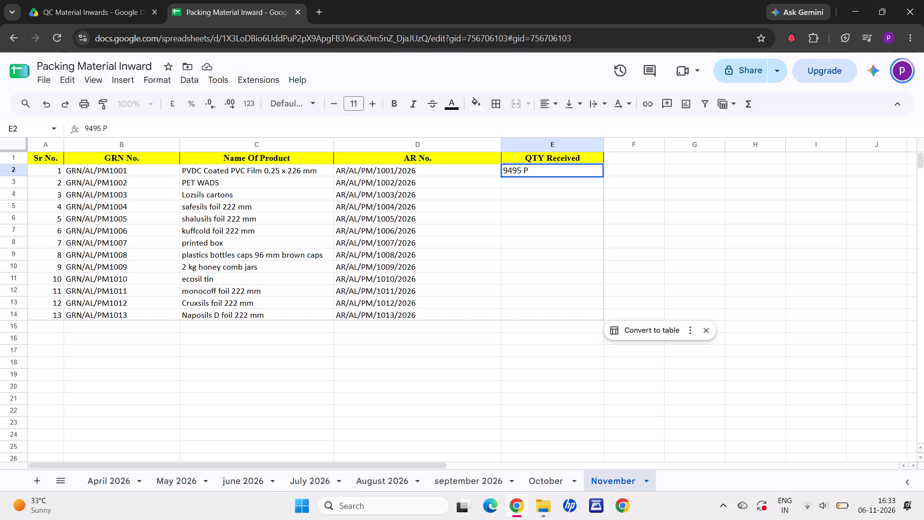
type("CS")
key("space")
key("Down")
Enter 20020 PCS as the quantity received for PET WADS in cell E3.
type("202")
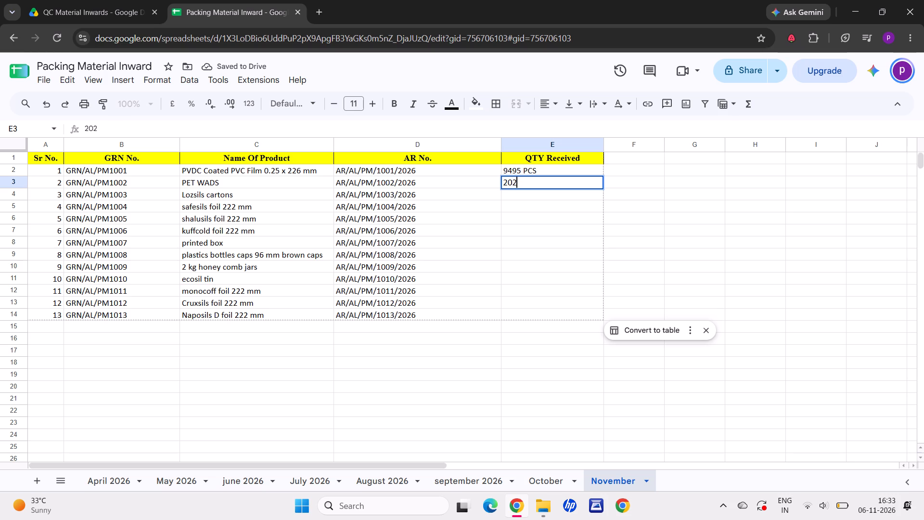
key("BackSpace")
type("020")
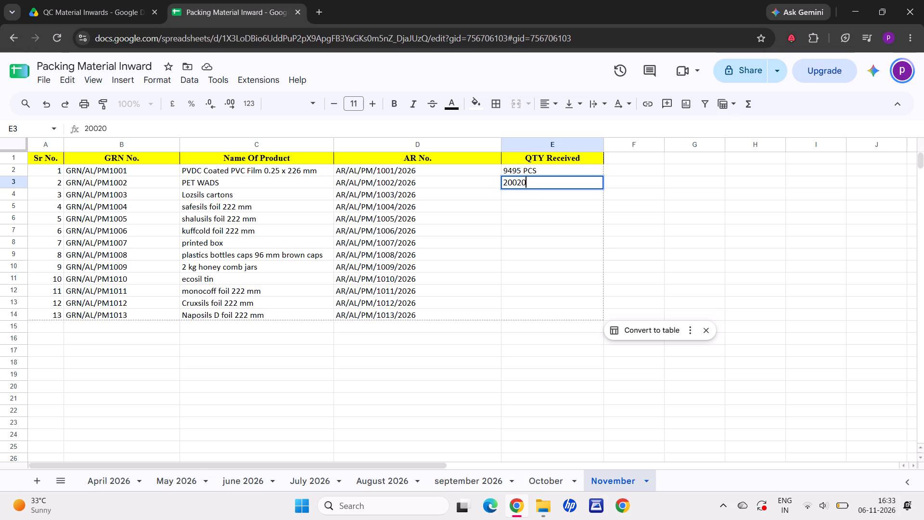
key("space")
type("PCA")
key("BackSpace")
key("a")
key("BackSpace")
key("s")
key("Down")
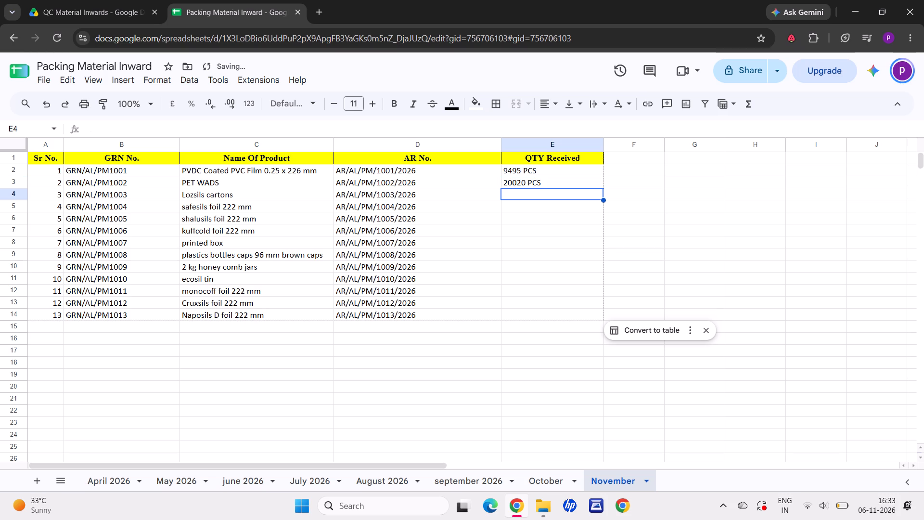
Enter 2880 NOS as the quantity received for Lozsils cartons in cell E4.
key("2")
type("880")
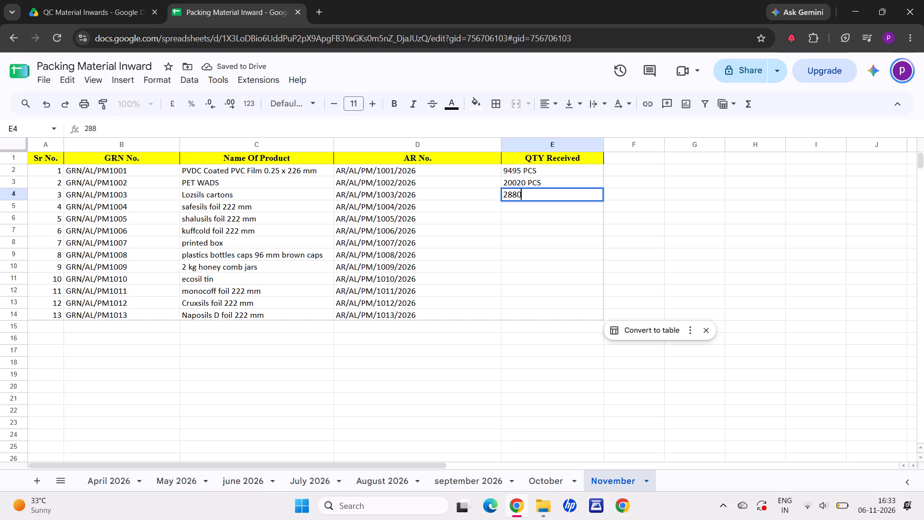
key("space")
type("NOA")
key("BackSpace")
key("s")
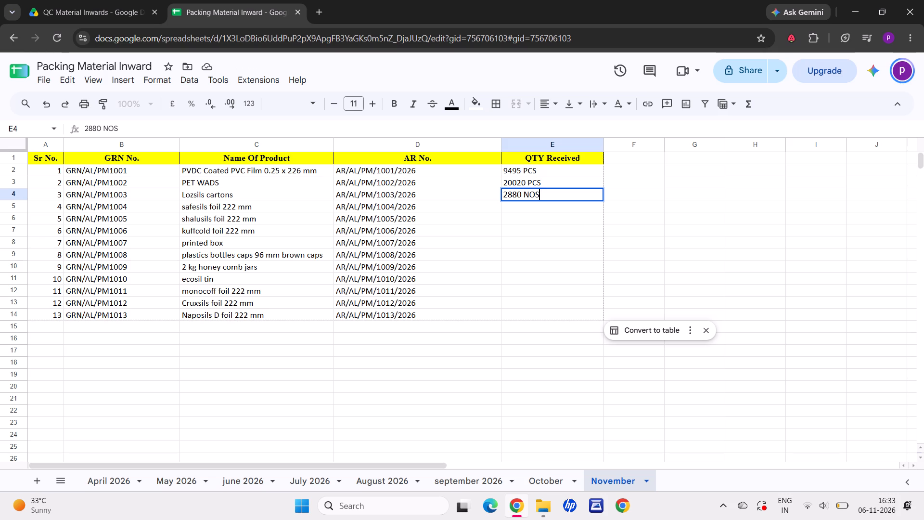
key("Down")
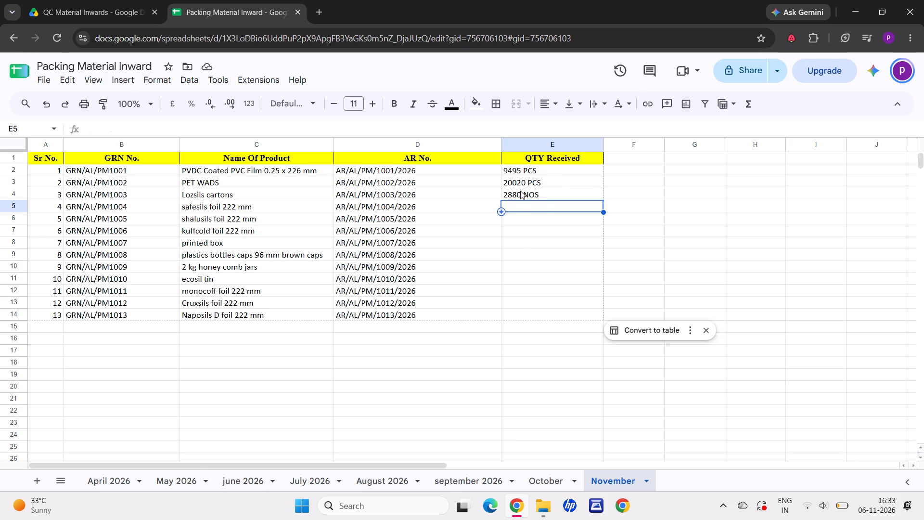
Copy the quantity 9495 PCS from cell E2 into cell E8 for the printed box.
double_click(523, 170)
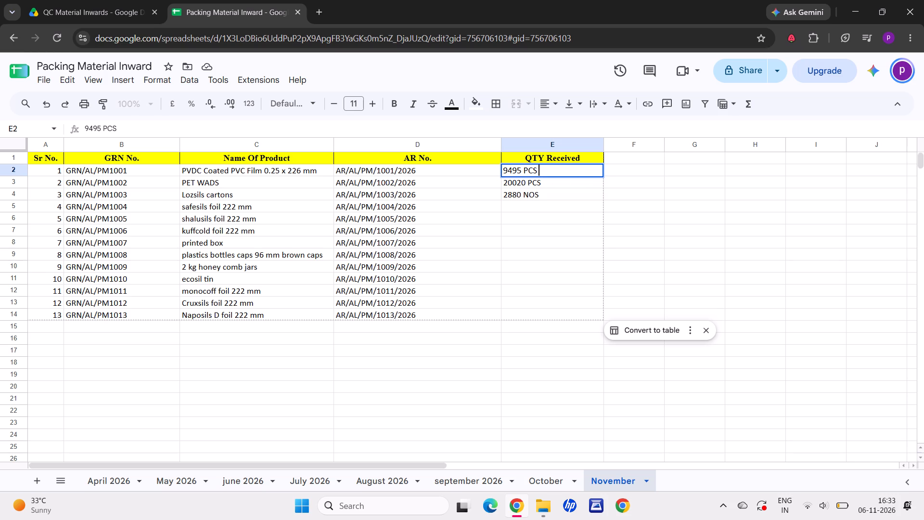
double_click(540, 169)
left_click(510, 172)
left_click_drag(541, 172, 498, 165)
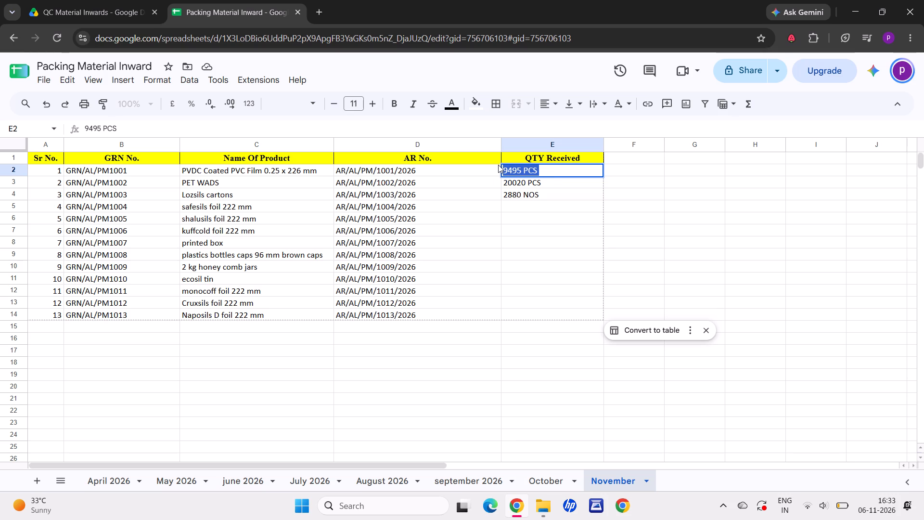
key("ctrl+c")
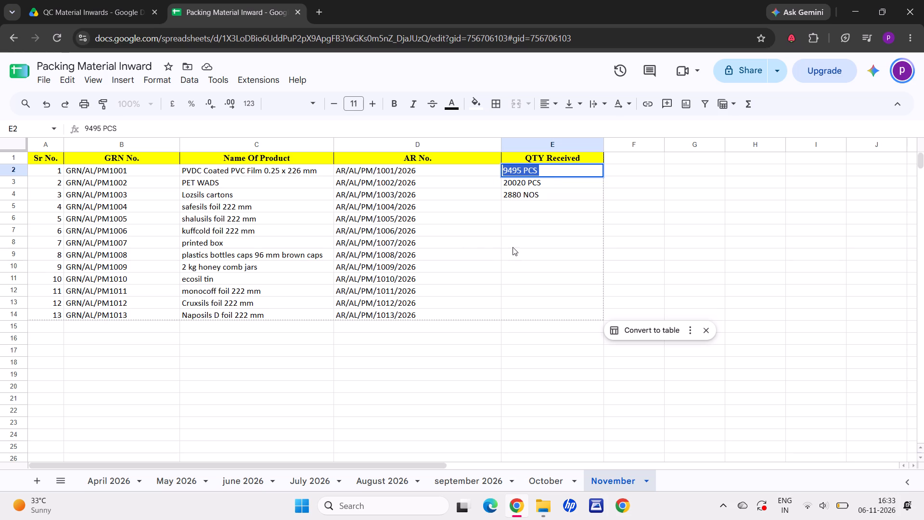
left_click(516, 244)
key("ctrl+v")
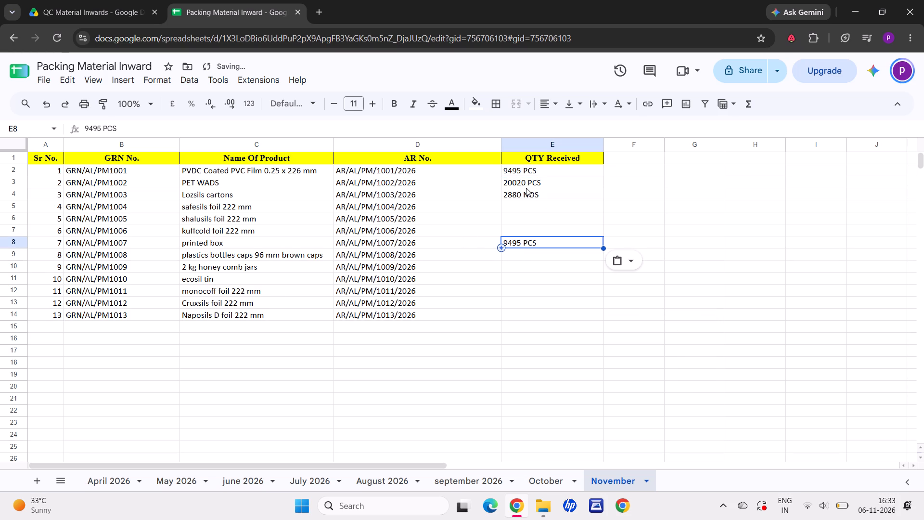
Copy the quantity 20020 PCS from cell E3 into cell E9 for the plastic bottle caps.
left_click(535, 183)
double_click(539, 182)
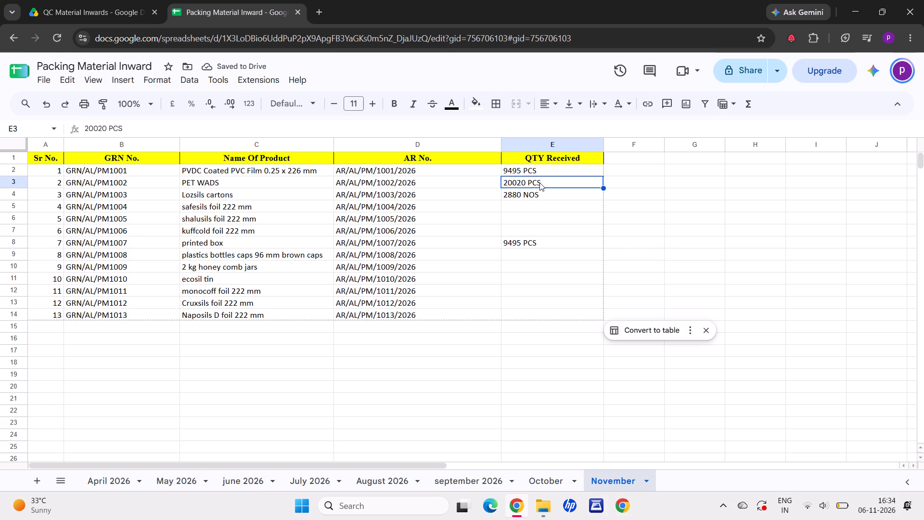
left_click(539, 182)
left_click_drag(539, 182, 503, 183)
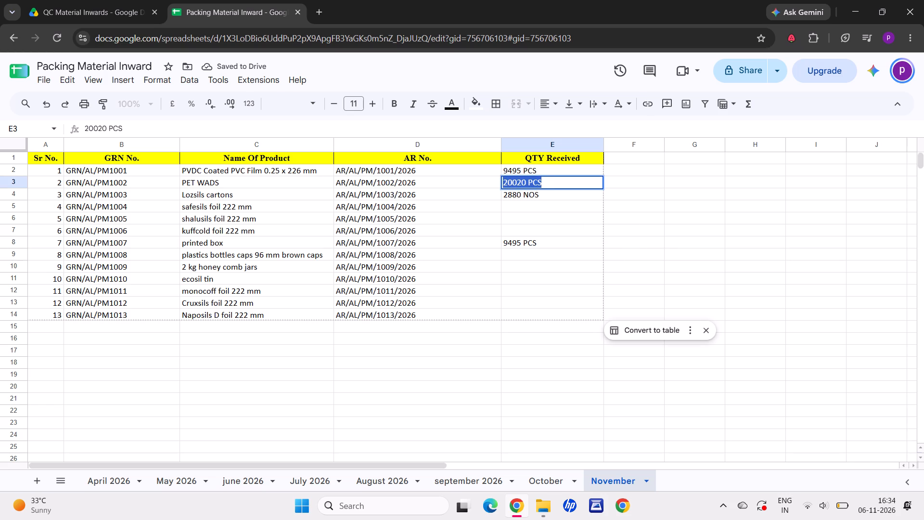
key("ctrl+c")
left_click(519, 249)
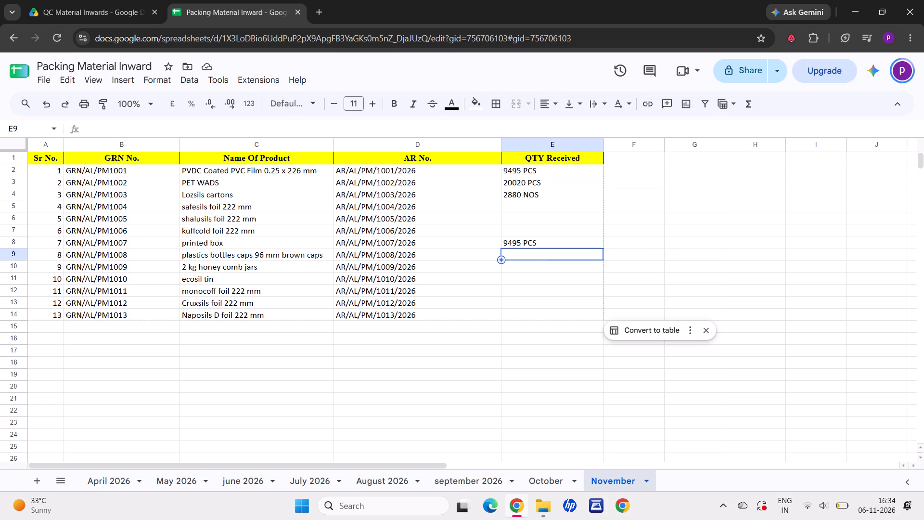
key("ctrl+v")
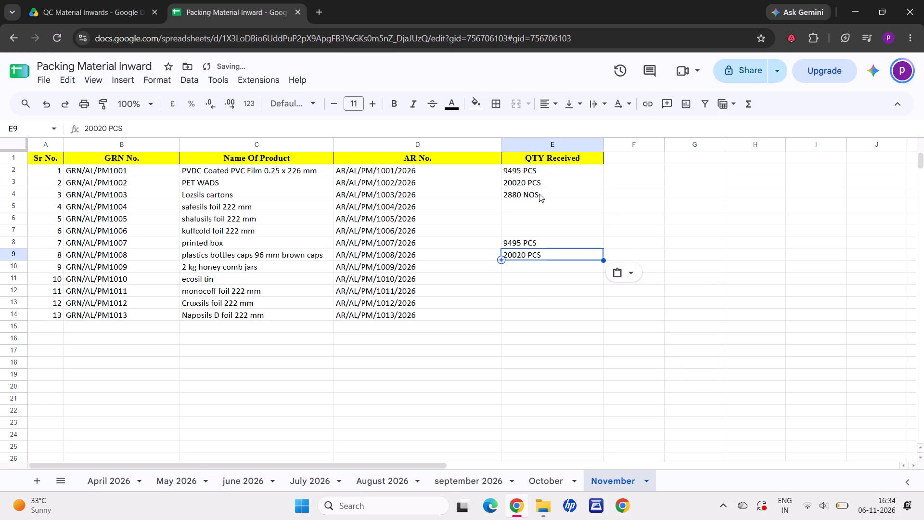
Copy the quantity 2880 NOS from cell E4 into cell E10 for the 2 kg honey comb jars.
left_click(539, 194)
double_click(539, 194)
double_click(541, 194)
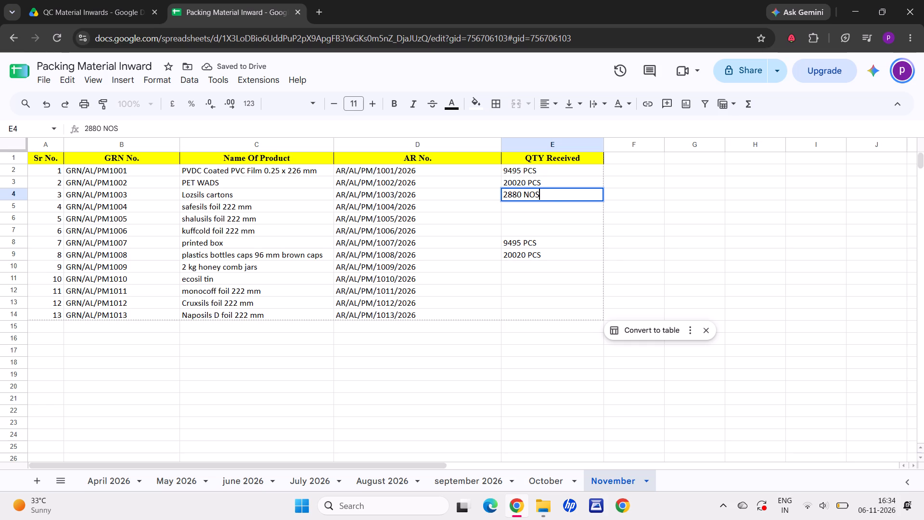
left_click_drag(542, 196, 503, 196)
key("ctrl+c")
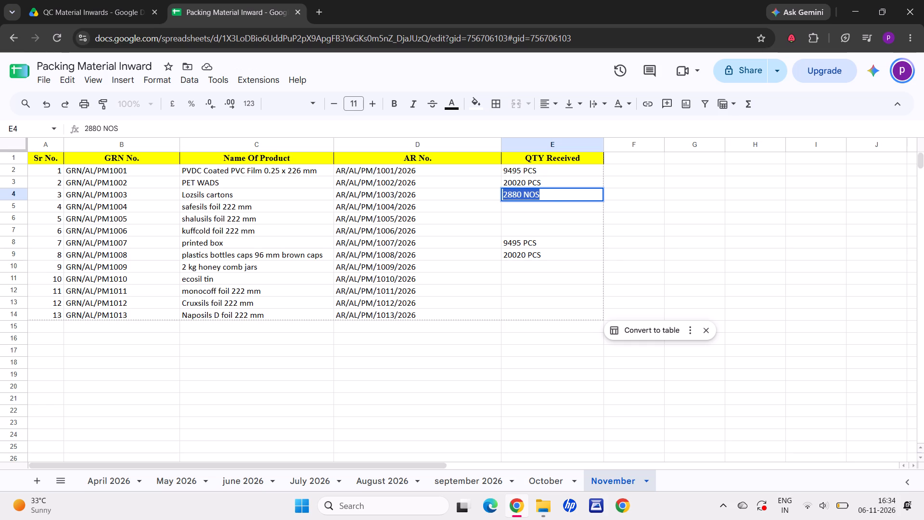
left_click(515, 263)
key("ctrl+v")
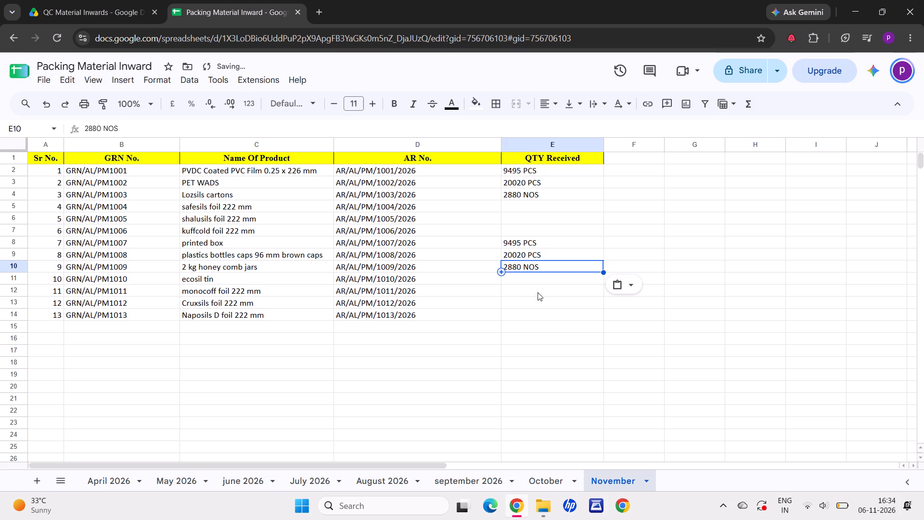
Enter 1000 NOS as the quantity received for ecosil tin in cell E11.
left_click(539, 279)
type("100")
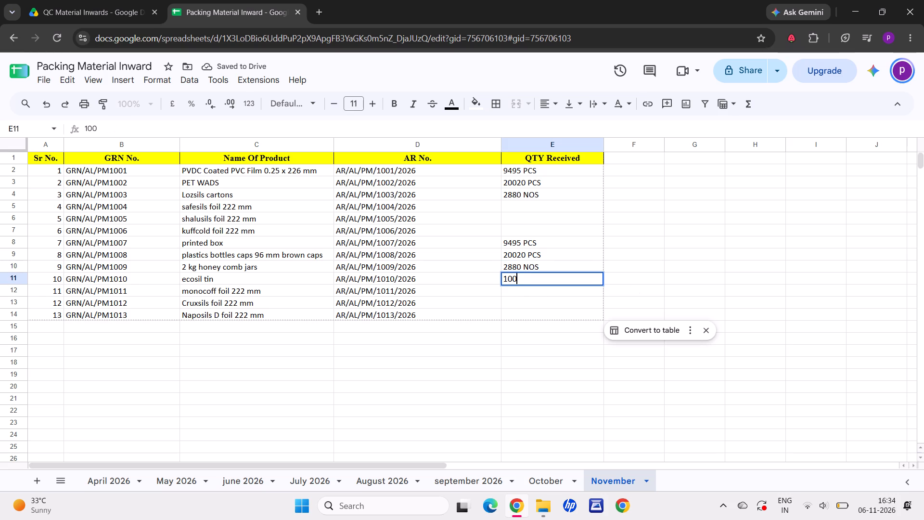
key("0")
key("space")
type("NOS")
key("space")
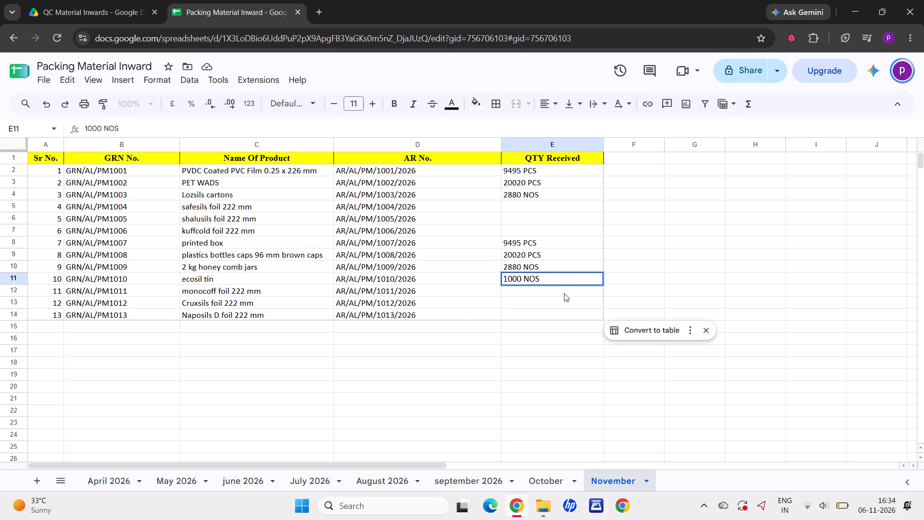
Enter 44.70 KG as the quantity received for monocoff foil in cell E12.
left_click(557, 295)
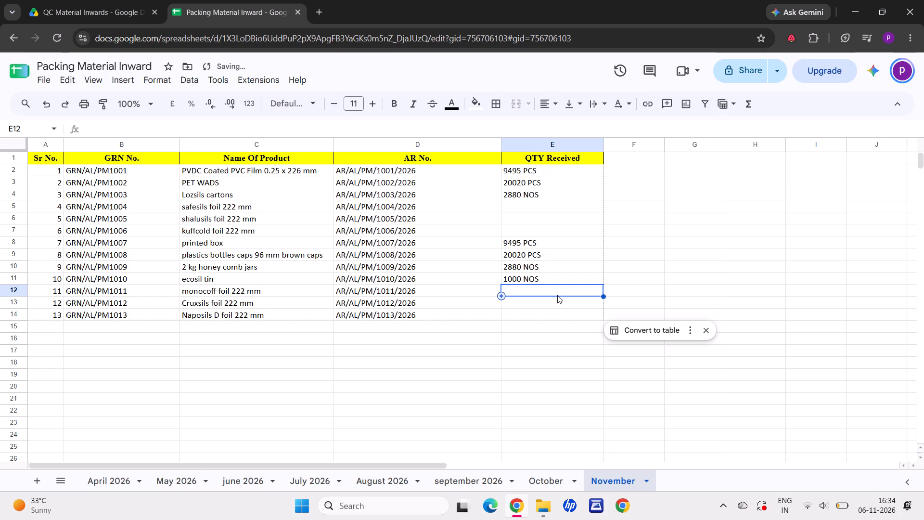
type("44")
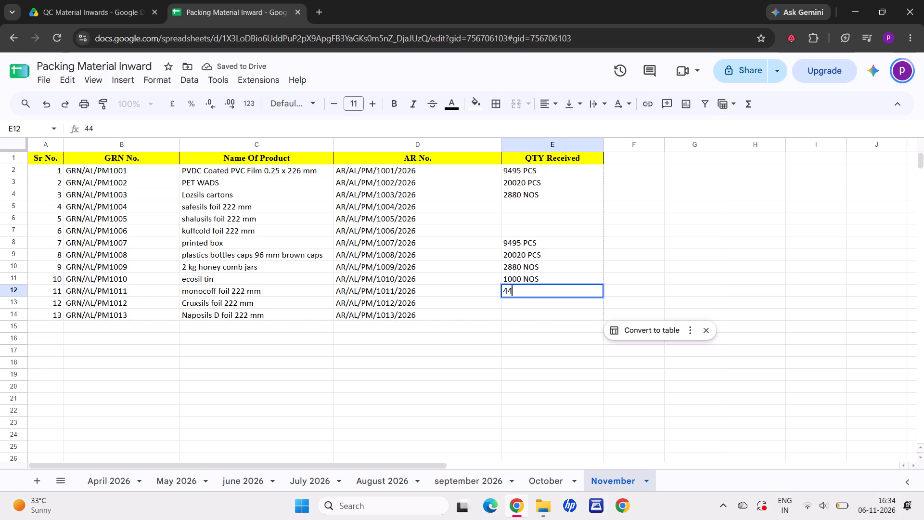
key("period")
type("70 KG")
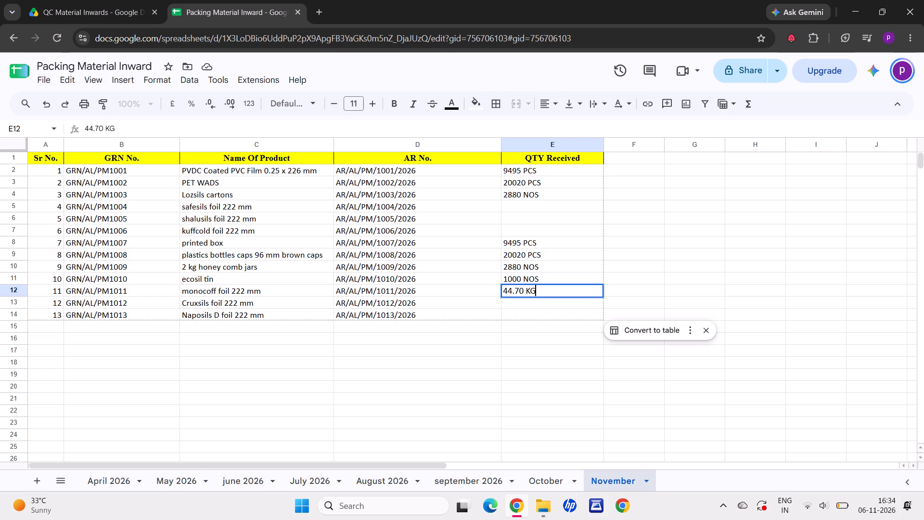
key("space")
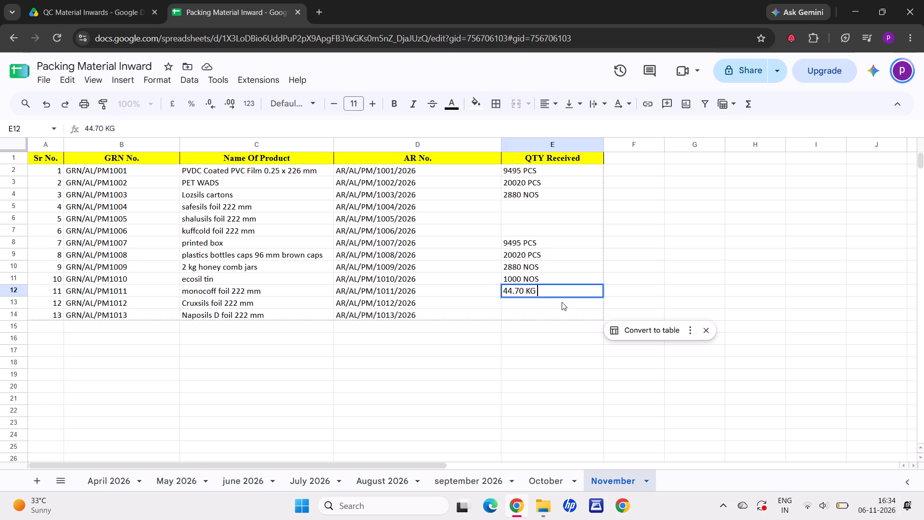
Enter 20.59 KG as the quantity received for Cruxsils foil in cell E13.
left_click(560, 299)
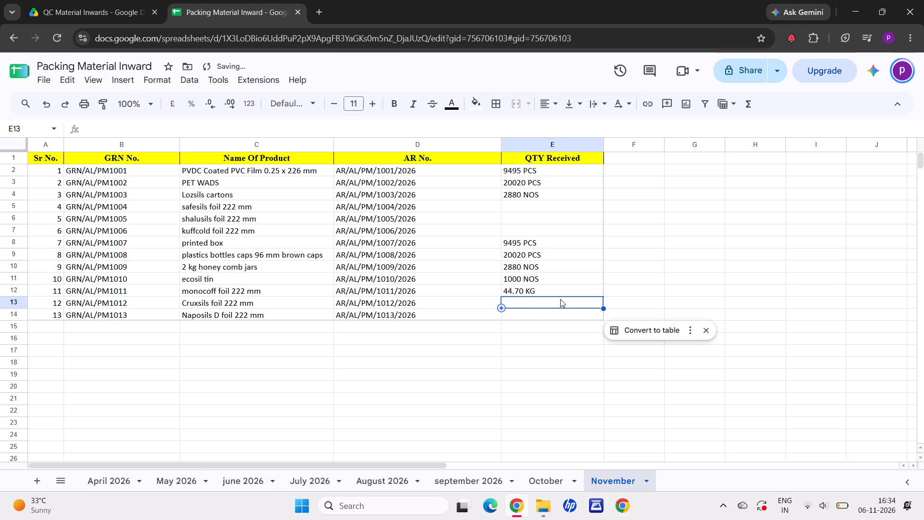
type("20.")
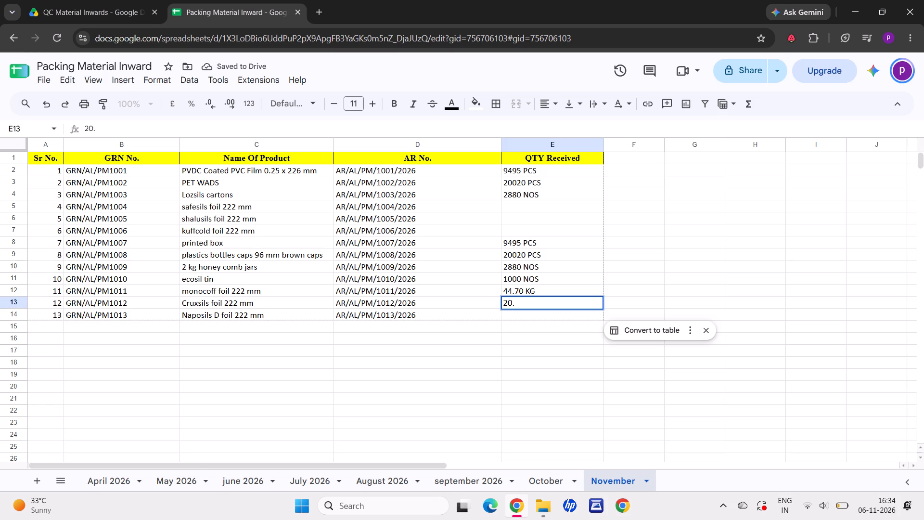
type("59 KG")
key("space")
key("Down")
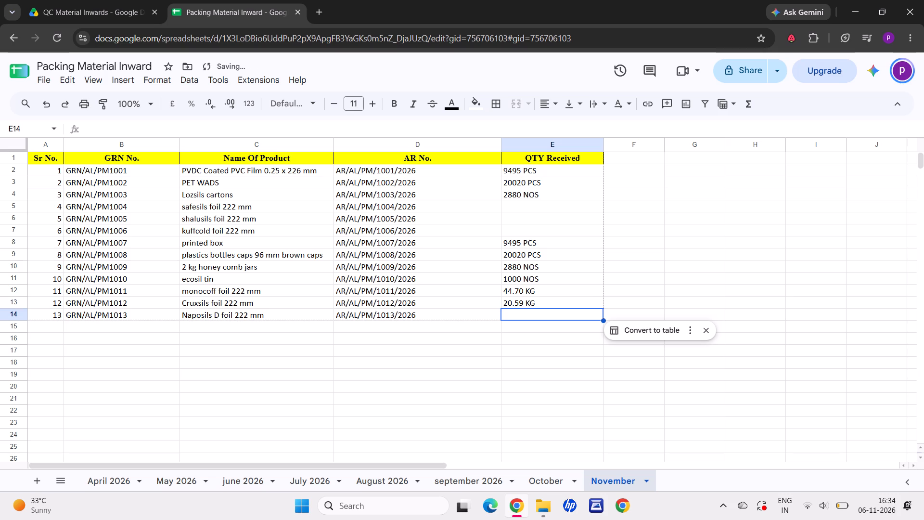
Enter 17.54 KG as the quantity received for Naposils D foil in cell E14.
type("17.")
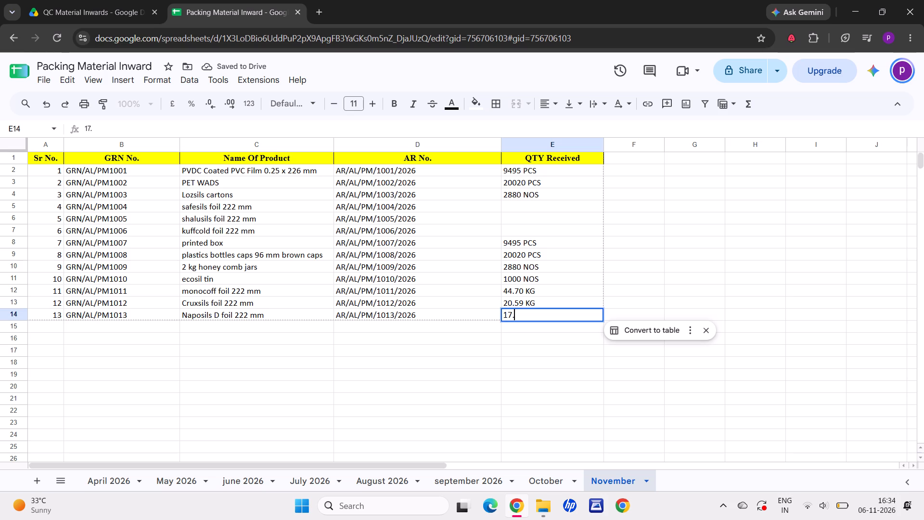
type("54 KG")
key("space")
Replace the quantity received for the PVDC Coated PVC Film in cell E2 with 530.660 KGS.
left_click(536, 168)
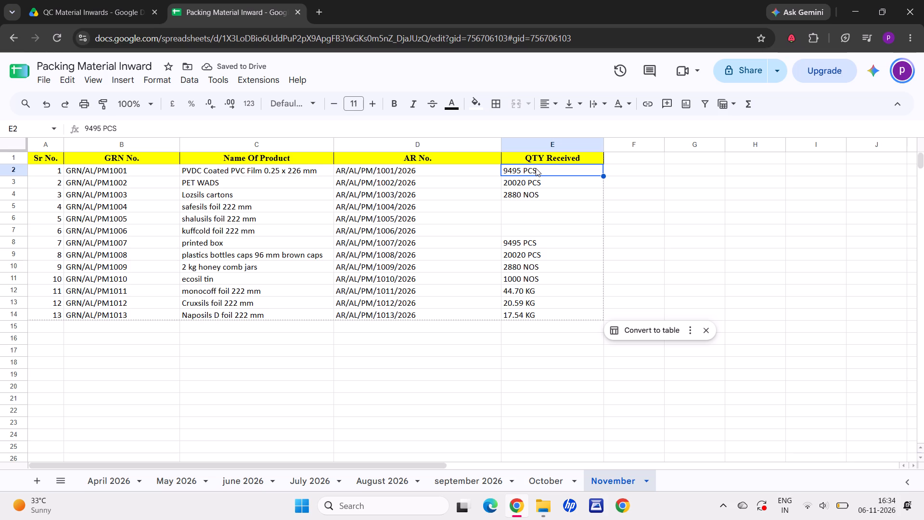
double_click(545, 169)
key("BackSpace")
key("BackSpace")
key("BackSpace")
key("BackSpace")
key("BackSpace")
key("BackSpace")
key("BackSpace")
key("BackSpace")
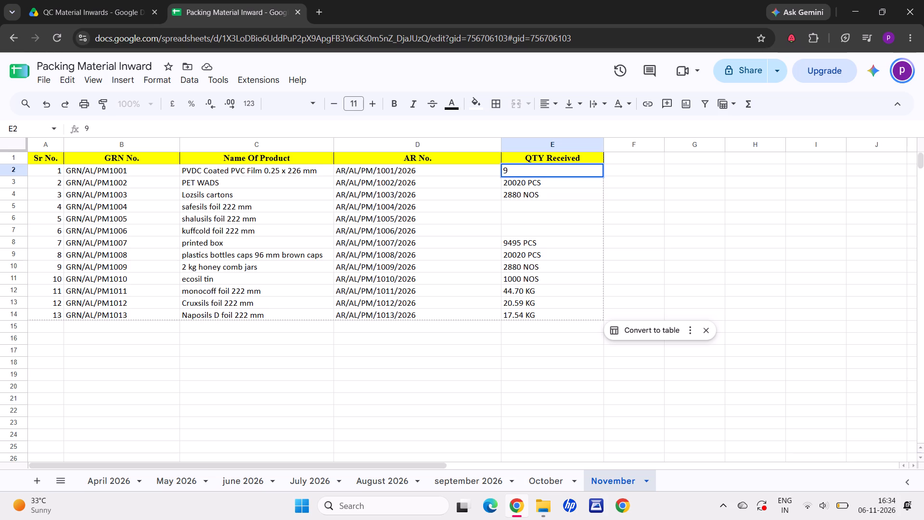
key("BackSpace")
type("530.")
type("660")
key("space")
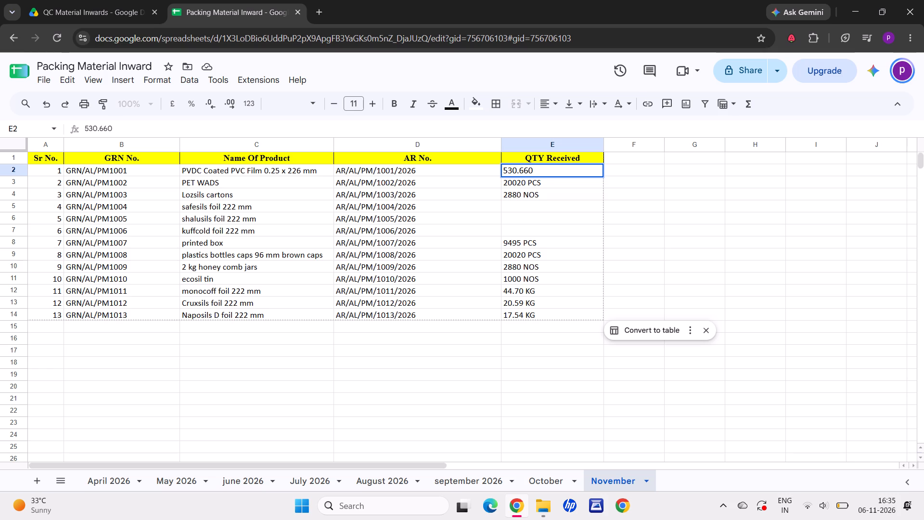
type("KGS")
key("space")
key("Down")
key("Down")
Replace the quantity received for PET WADS in cell E3 with 45000 PCS.
left_click(546, 187)
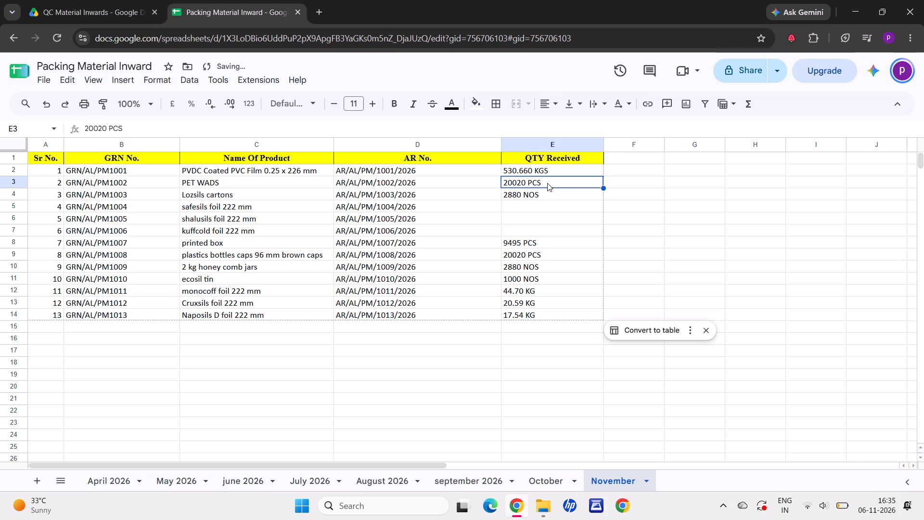
double_click(547, 183)
key("BackSpace")
key("BackSpace")
key("BackSpace")
key("BackSpace")
key("BackSpace")
key("BackSpace")
key("BackSpace")
key("BackSpace")
key("BackSpace")
key("BackSpace")
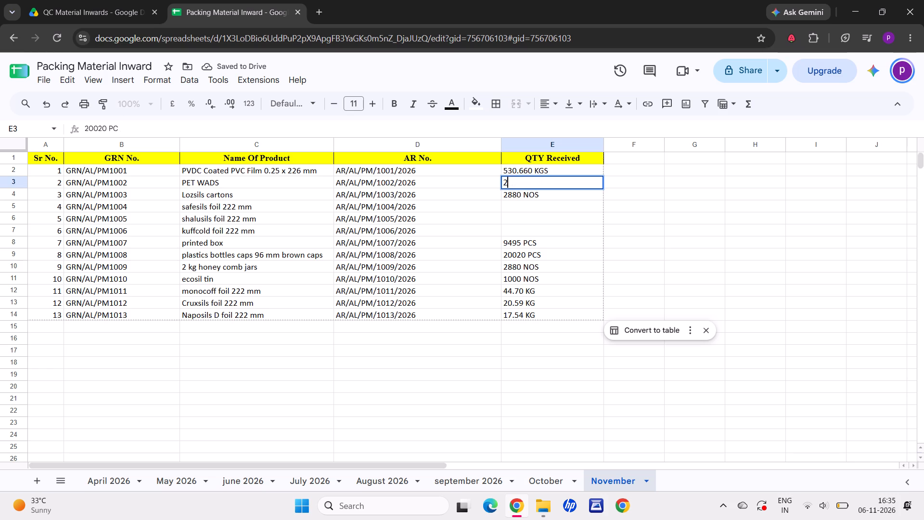
type("45000")
key("space")
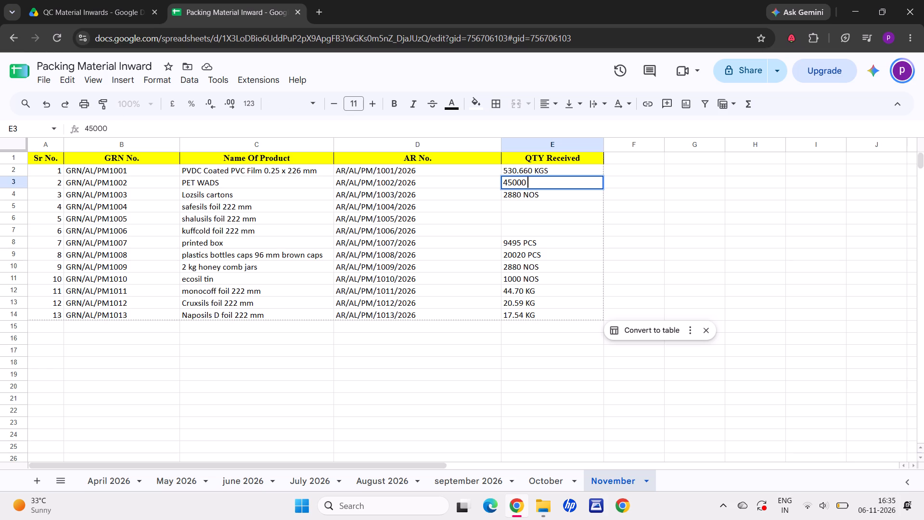
type("PCF")
key("BackSpace")
type("S")
key("space")
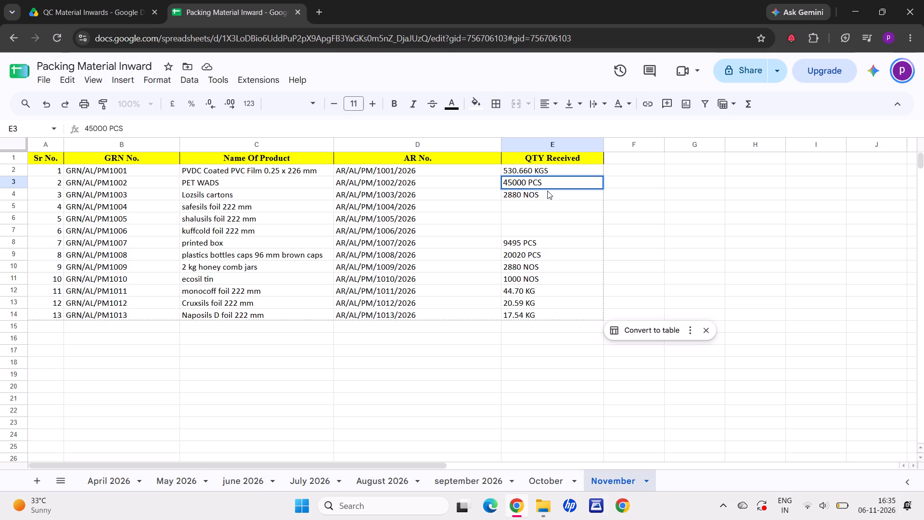
Replace the quantity received for Lozsils cartons in cell E4 with 2270 PCS.
double_click(545, 193)
key("BackSpace")
key("BackSpace")
key("BackSpace")
key("BackSpace")
key("BackSpace")
key("BackSpace")
key("BackSpace")
key("BackSpace")
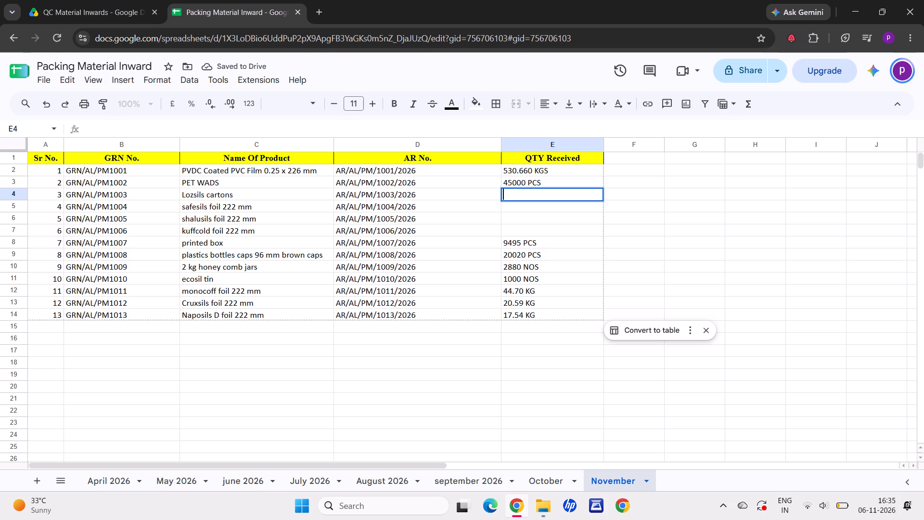
type("2270")
key("space")
type("PCS")
key("space")
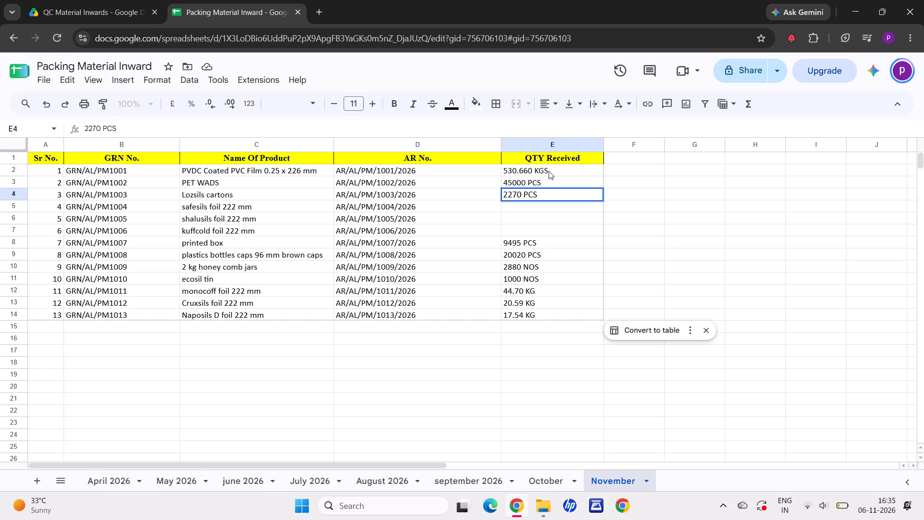
Enter 40 KG as the quantity received for safesils foil in cell E5.
left_click(539, 206)
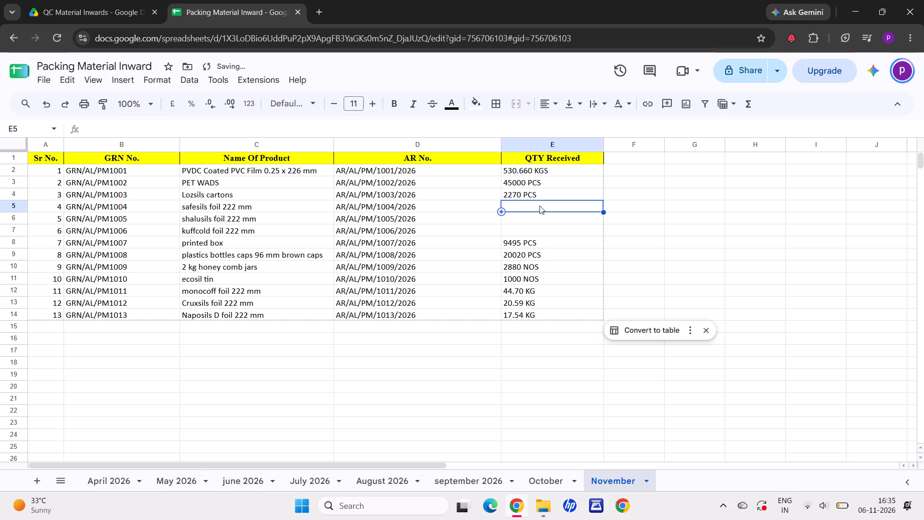
type("40 KG")
key("space")
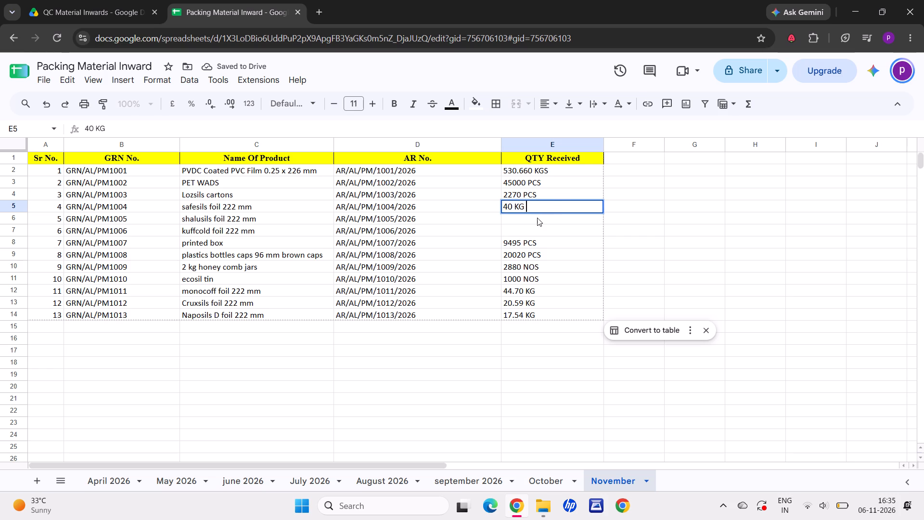
Enter 67.86 KG as the quantity received for shalusils foil in cell E6.
left_click(537, 218)
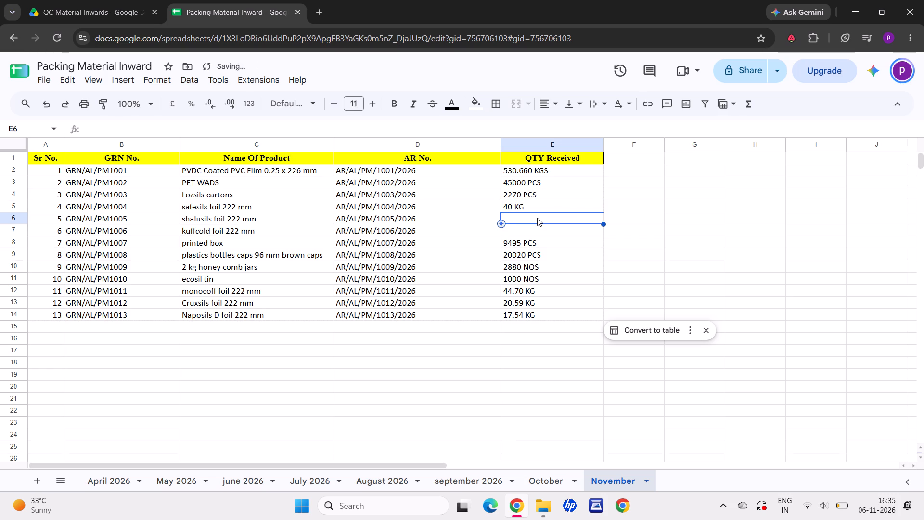
type("67.")
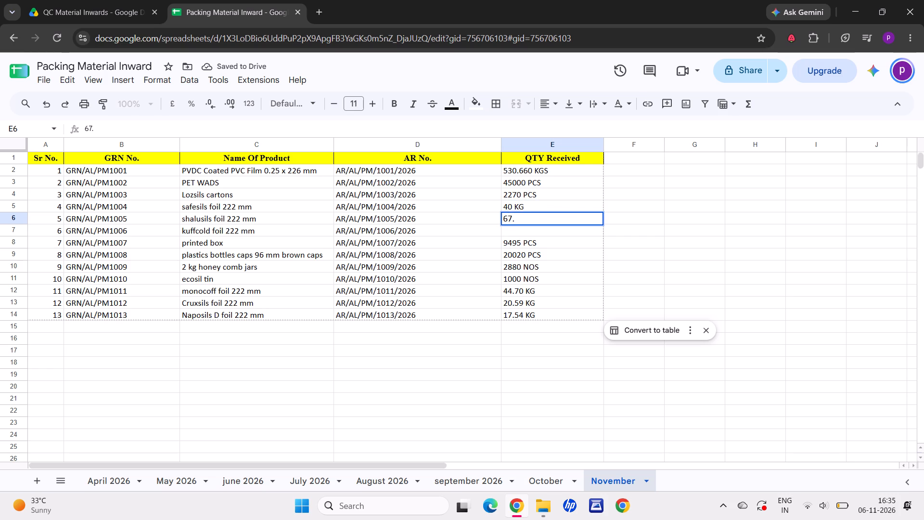
type("86 KG")
key("space")
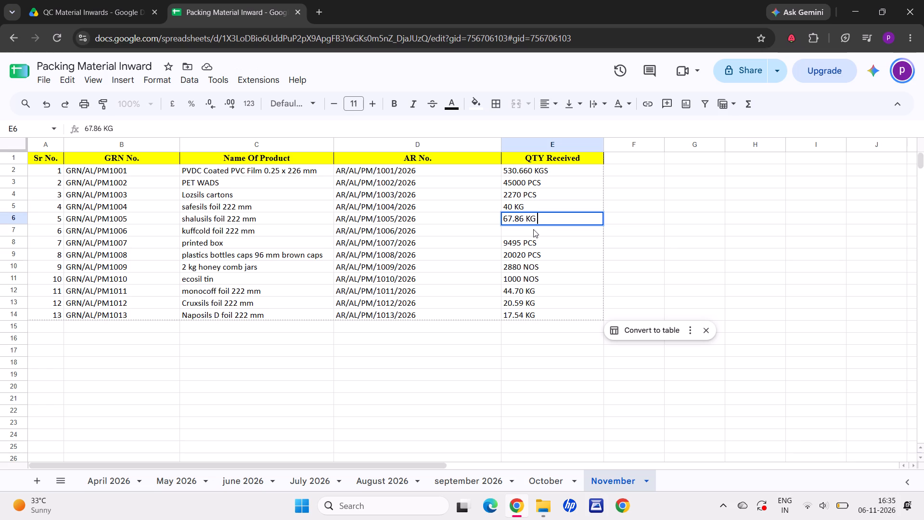
Enter 70.78 KG as the quantity received for kuffcold foil in cell E7.
left_click(533, 229)
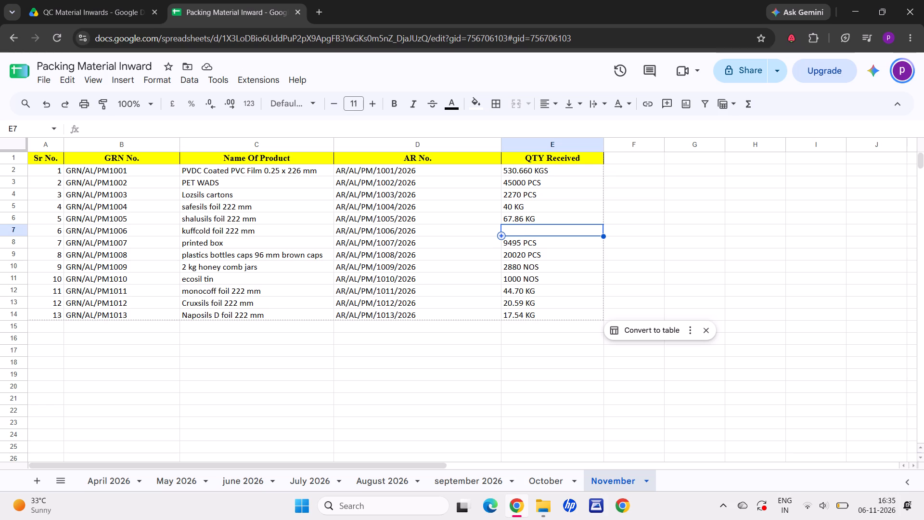
left_click(516, 235)
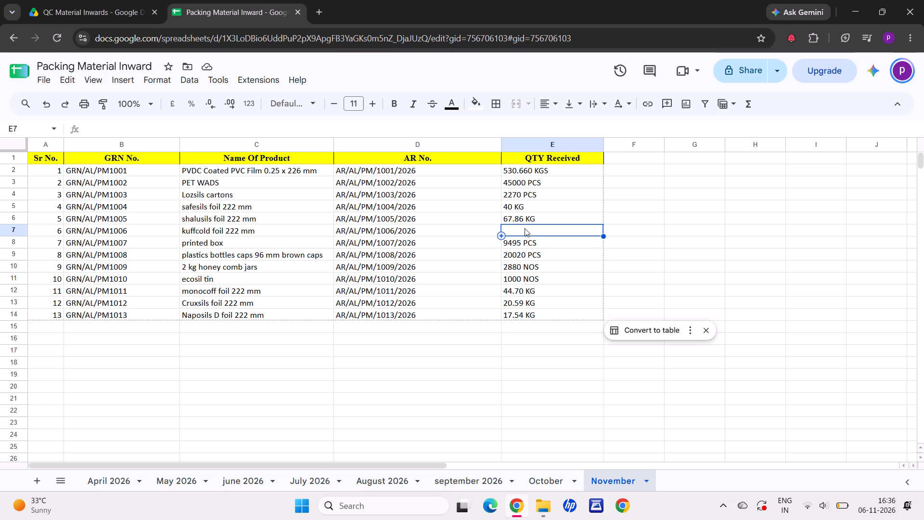
left_click(525, 228)
type("70")
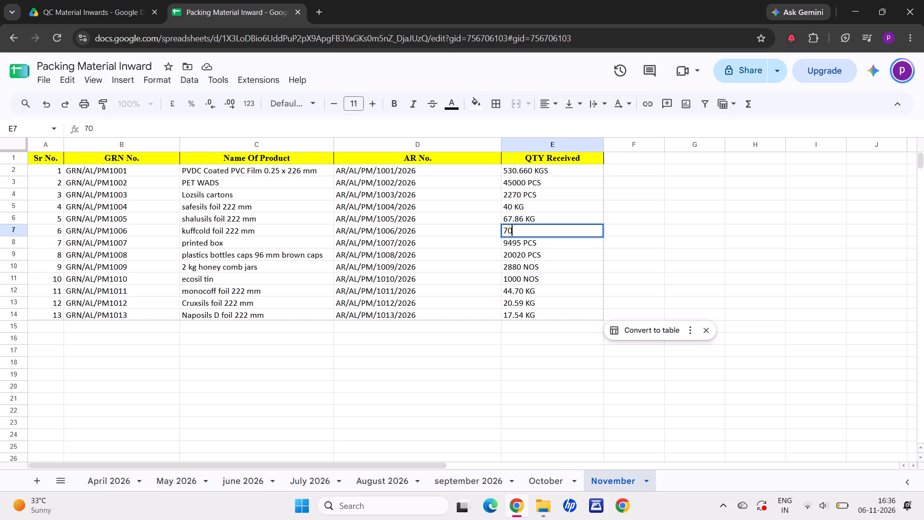
type(".78 KG S")
key("BackSpace")
key("BackSpace")
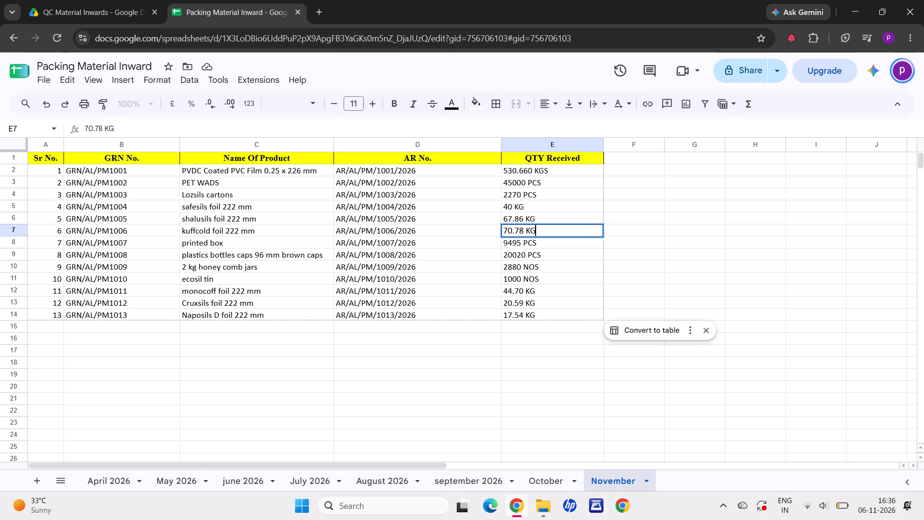
left_click(519, 344)
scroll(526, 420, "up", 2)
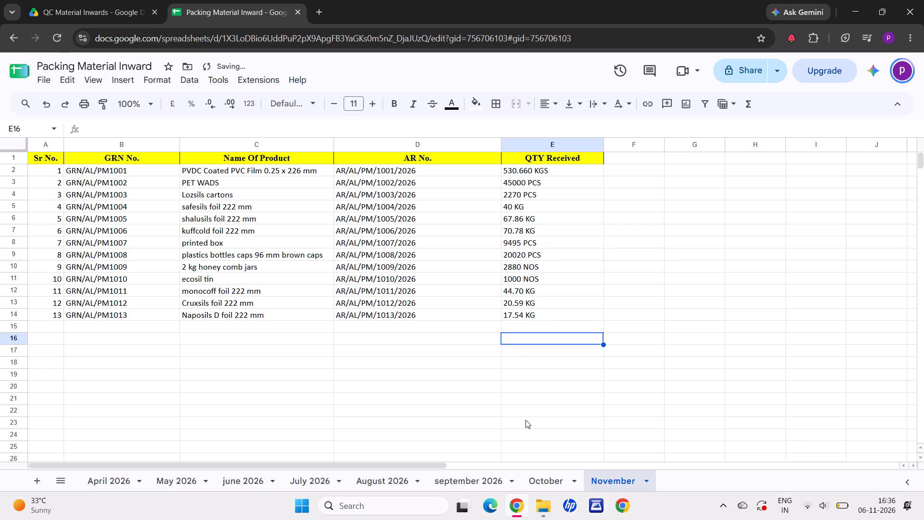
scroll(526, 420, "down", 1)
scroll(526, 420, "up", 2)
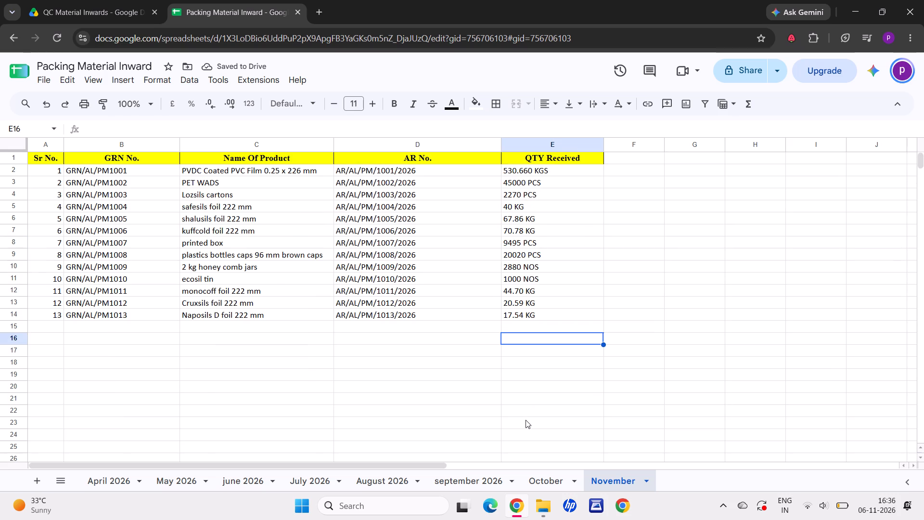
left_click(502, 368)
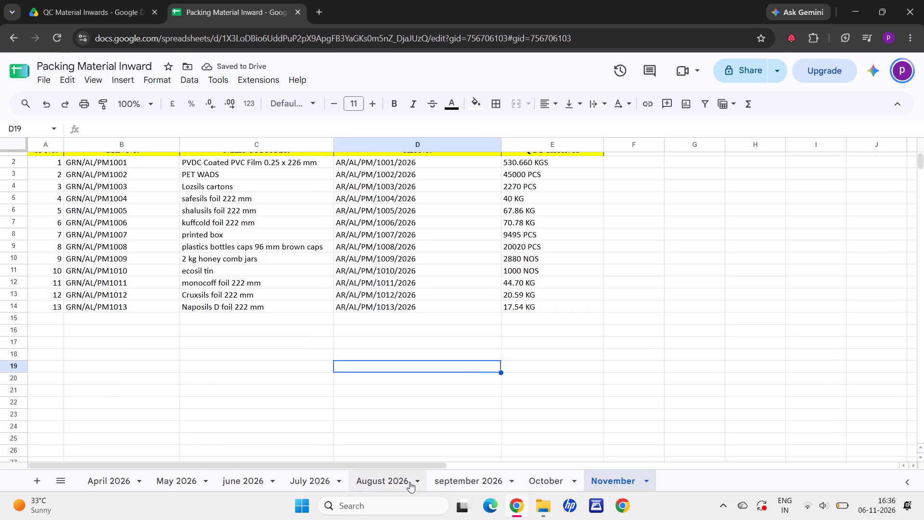
On the October sheet, clear GRN No. cell B4 and fill it from B3 with the number GRN/AL/PM1003.
left_click(453, 475)
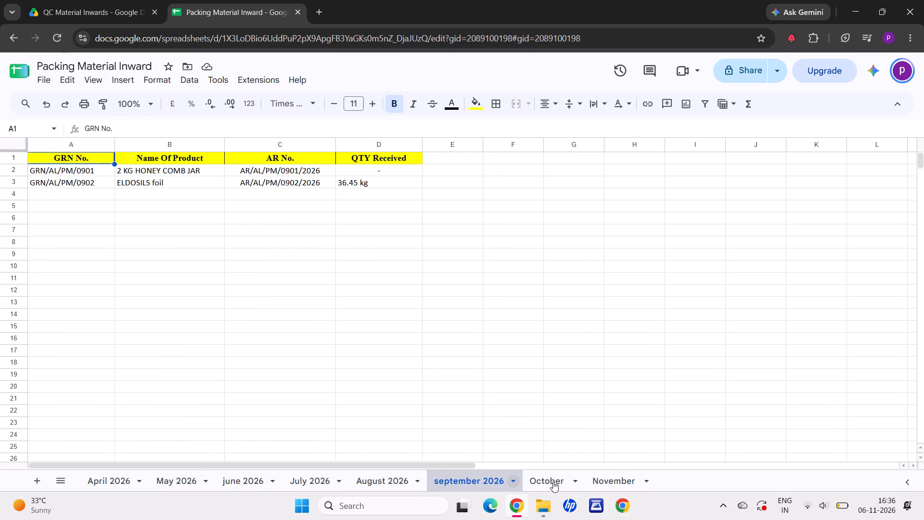
left_click(553, 481)
scroll(508, 340, "down", 3)
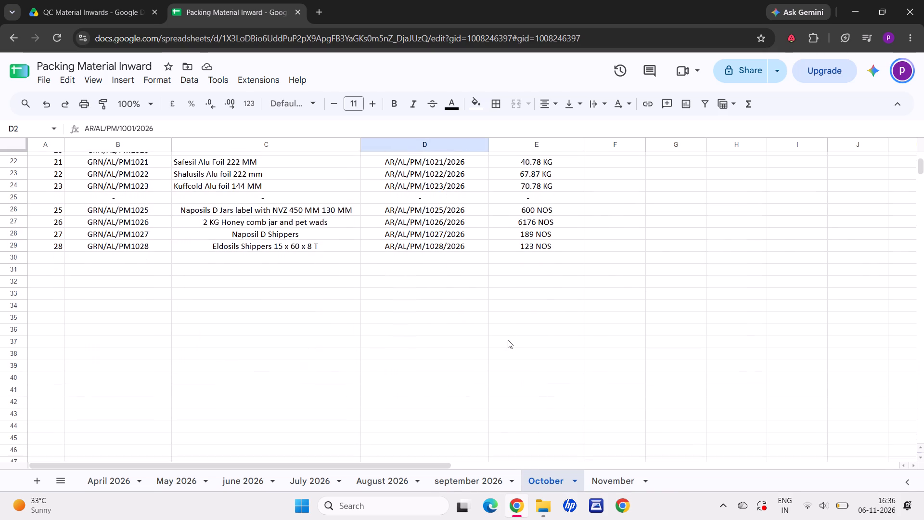
scroll(508, 340, "up", 4)
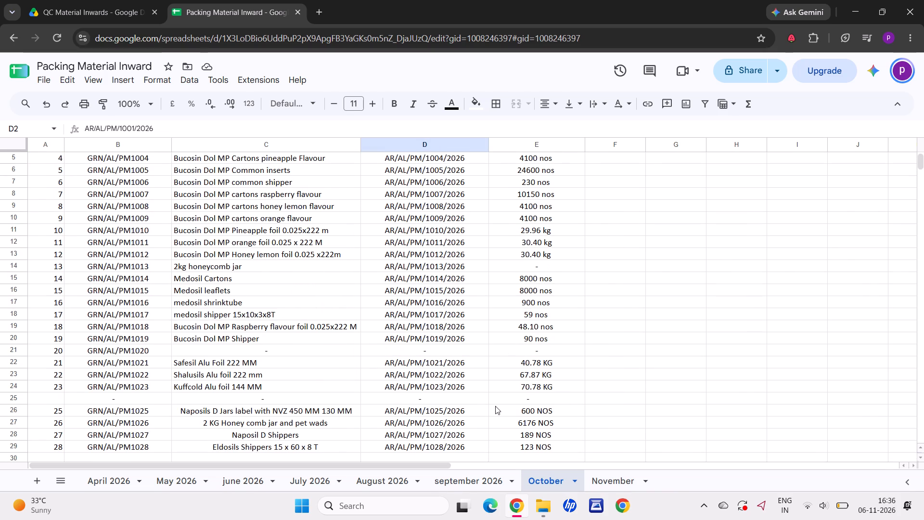
scroll(382, 334, "up", 2)
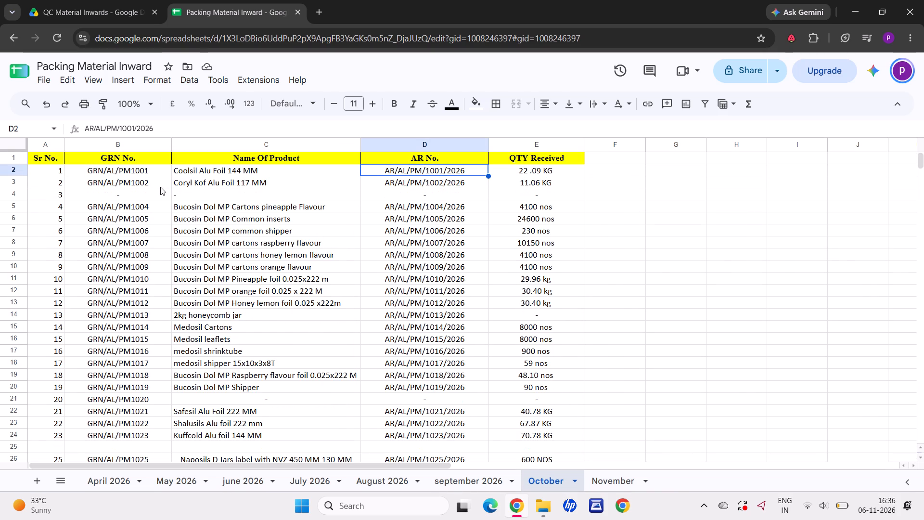
left_click(167, 193)
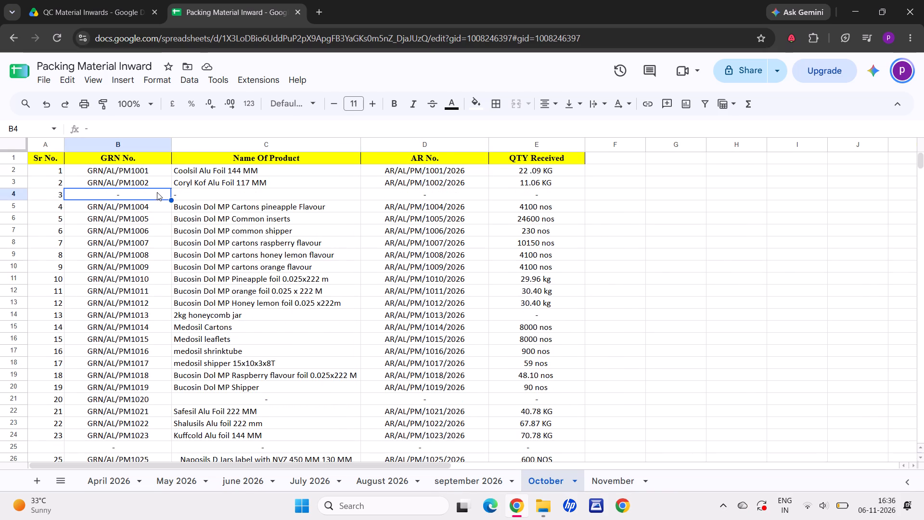
left_click(137, 191)
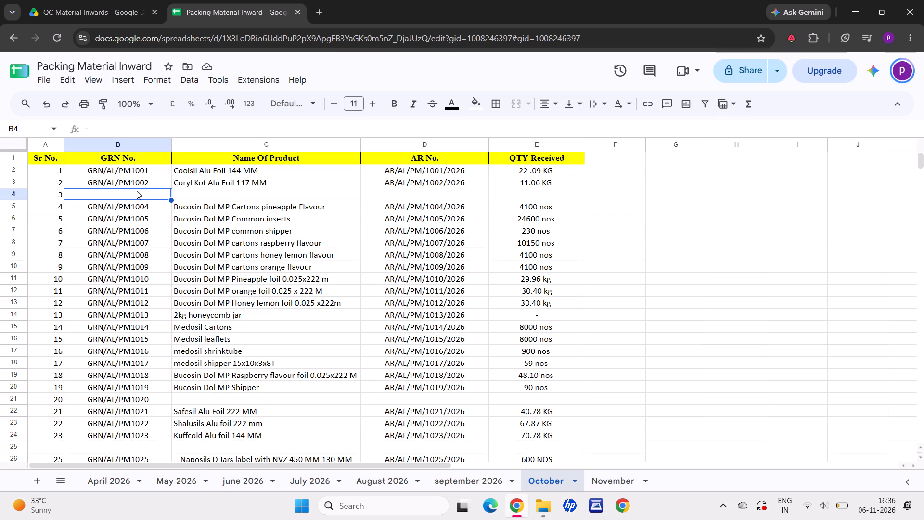
double_click(137, 191)
key("BackSpace")
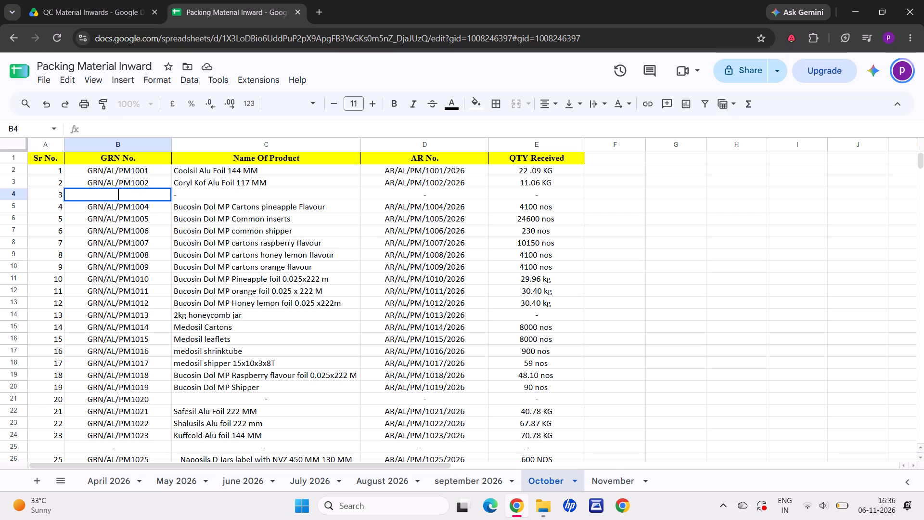
left_click(162, 180)
left_click(172, 190)
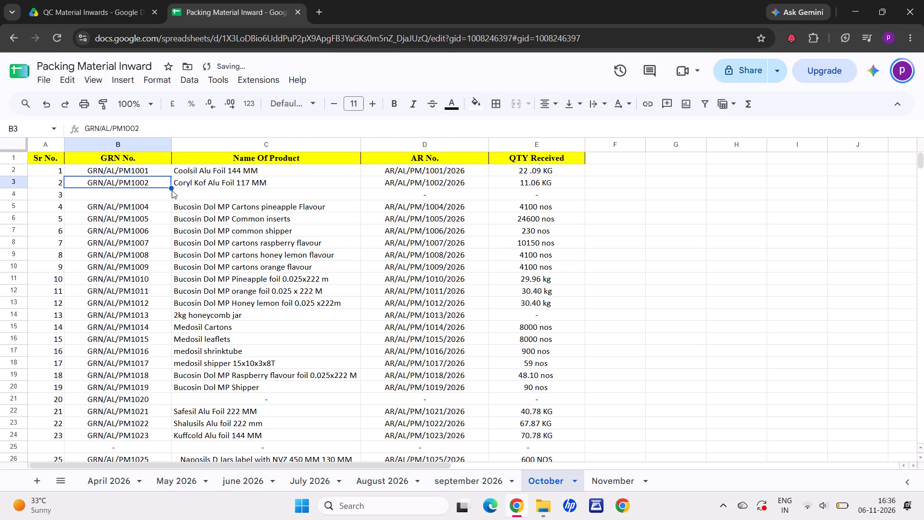
left_click_drag(172, 189, 169, 198)
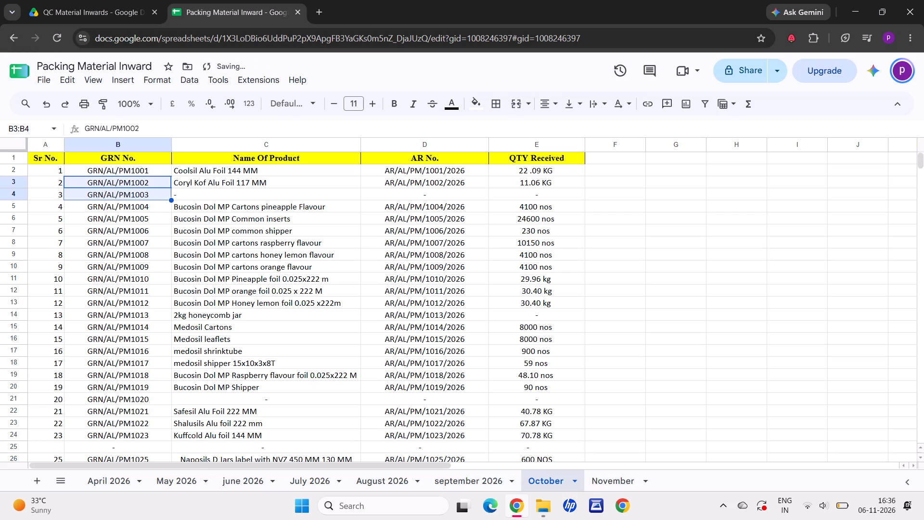
Replace the dash in product name cell C4 of the October sheet with "Safesils alu foil 222 mm".
left_click(200, 195)
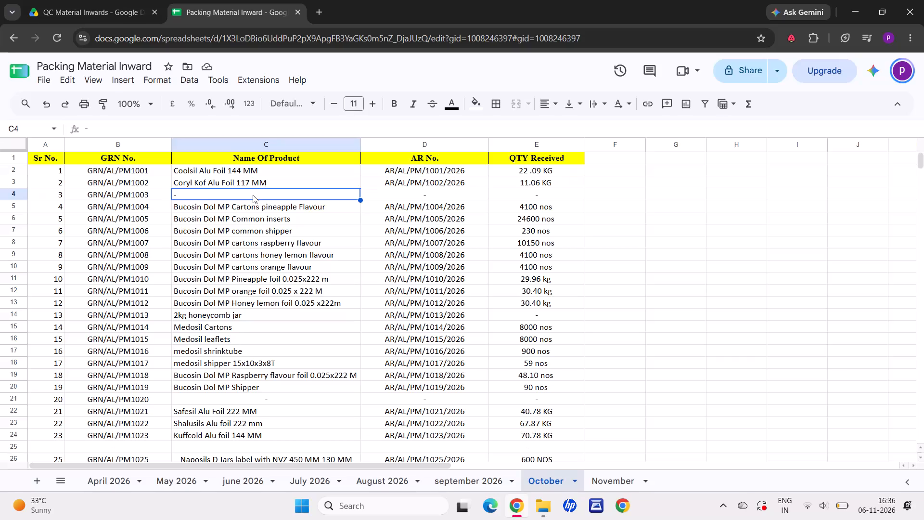
left_click(193, 195)
double_click(188, 193)
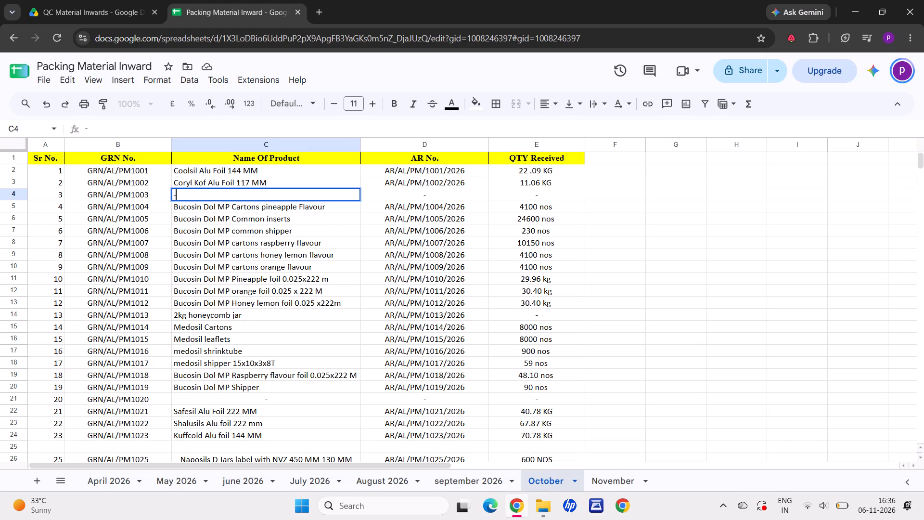
key("BackSpace")
key("BackSpace")
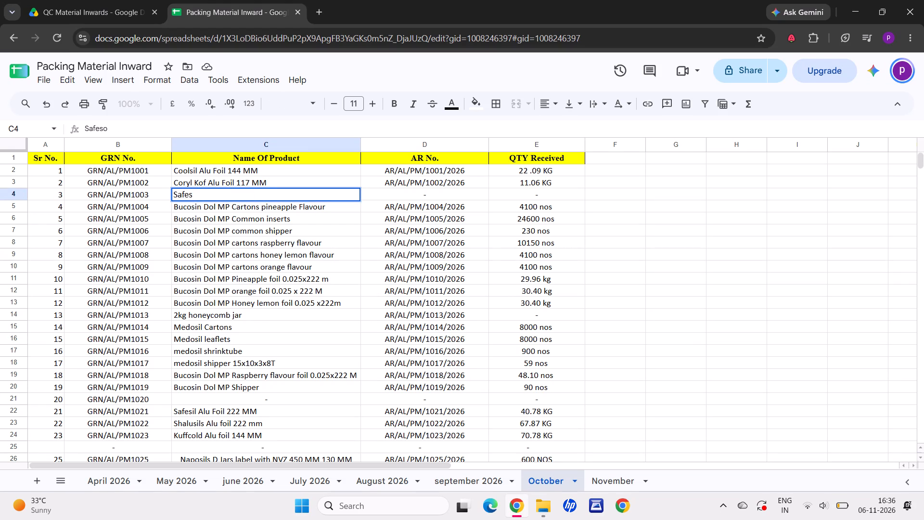
type("ils")
key("space")
type("alu")
key("space")
type("foil")
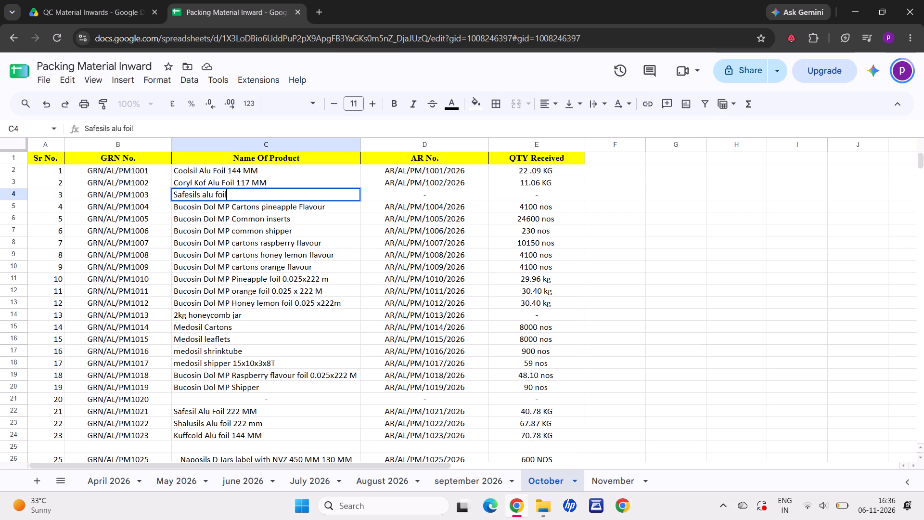
key("space")
type("22")
key("1")
key("BackSpace")
type("2 mm")
Clear AR No. cell D4, fill it from D3, and correct the number to AR/AL/PM/1003/2026.
left_click(377, 193)
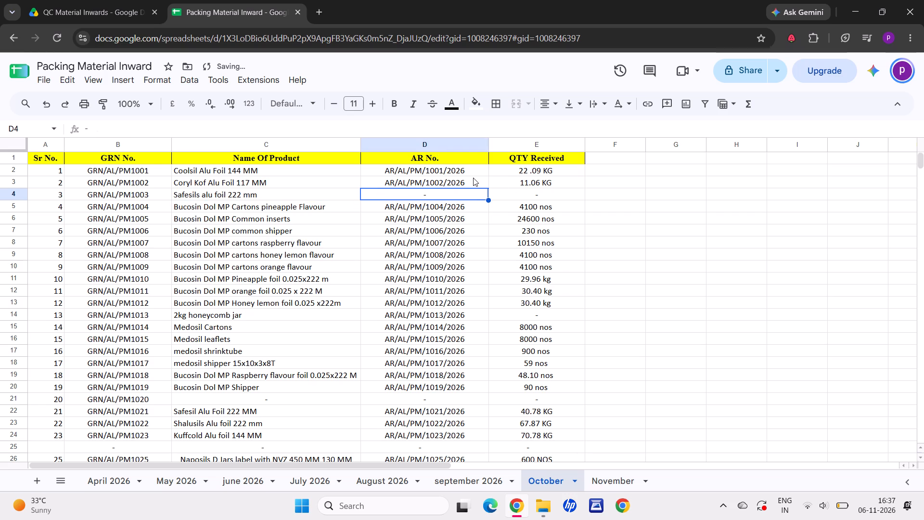
left_click_drag(473, 178, 474, 190)
left_click(474, 190)
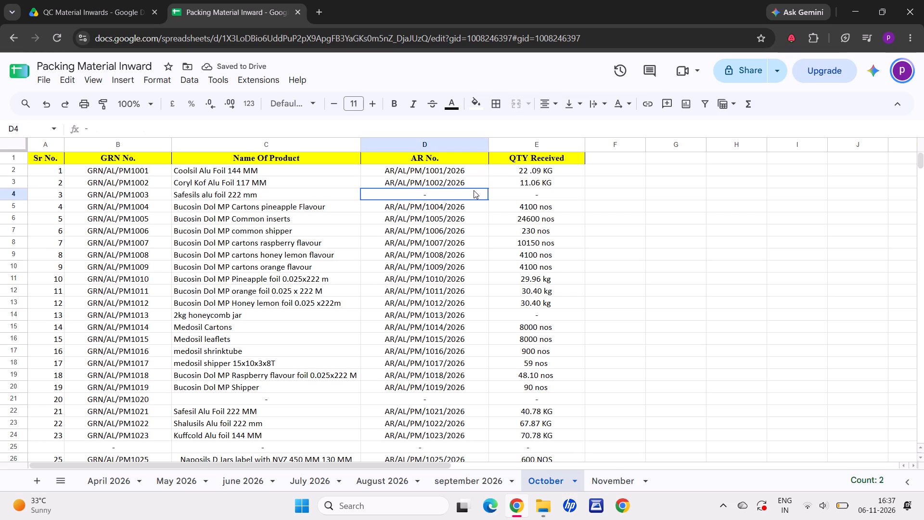
left_click(456, 190)
double_click(432, 192)
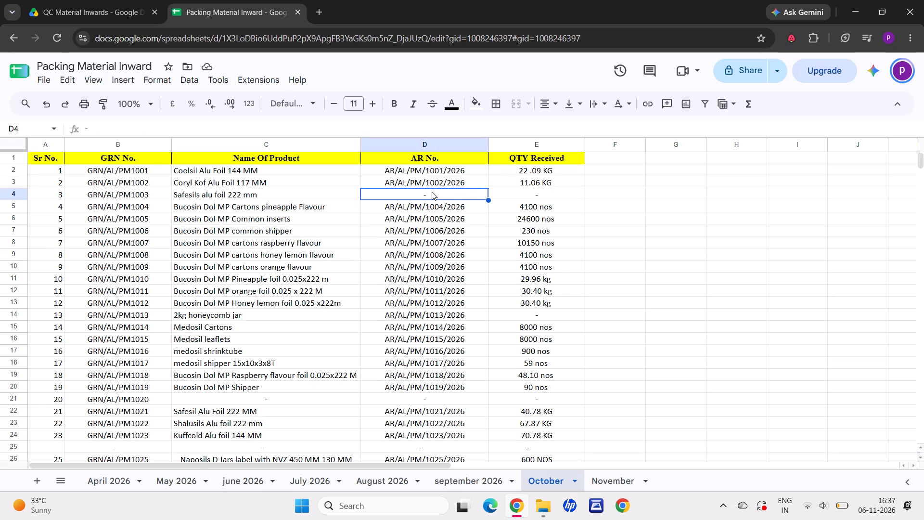
key("BackSpace")
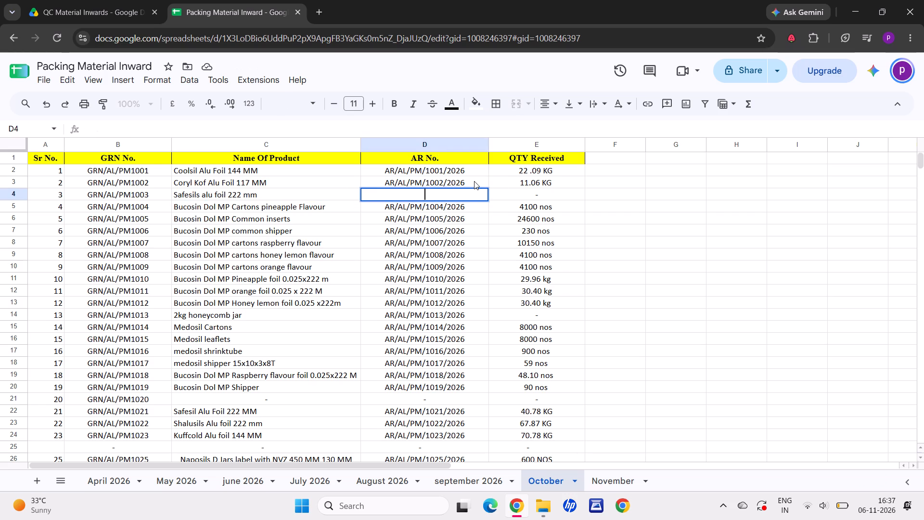
left_click(474, 181)
left_click_drag(489, 189, 487, 198)
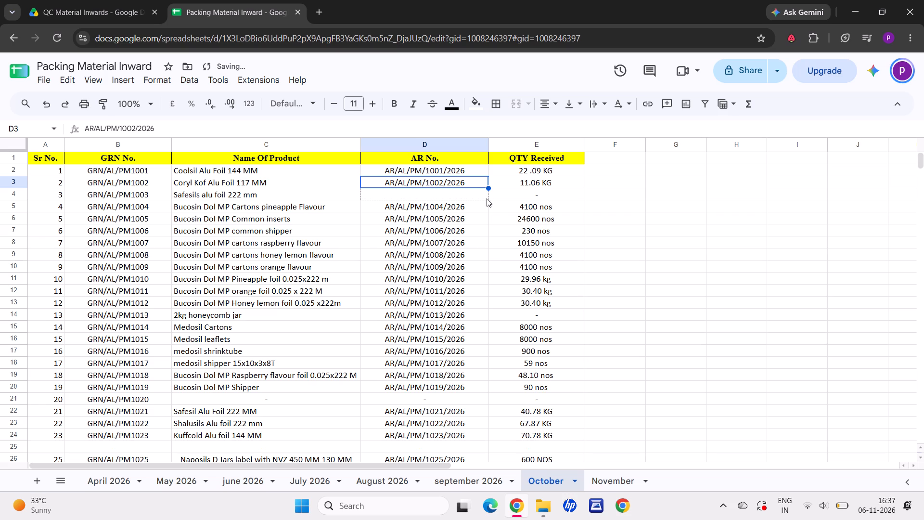
left_click_drag(487, 198, 487, 198)
left_click(464, 194)
double_click(466, 194)
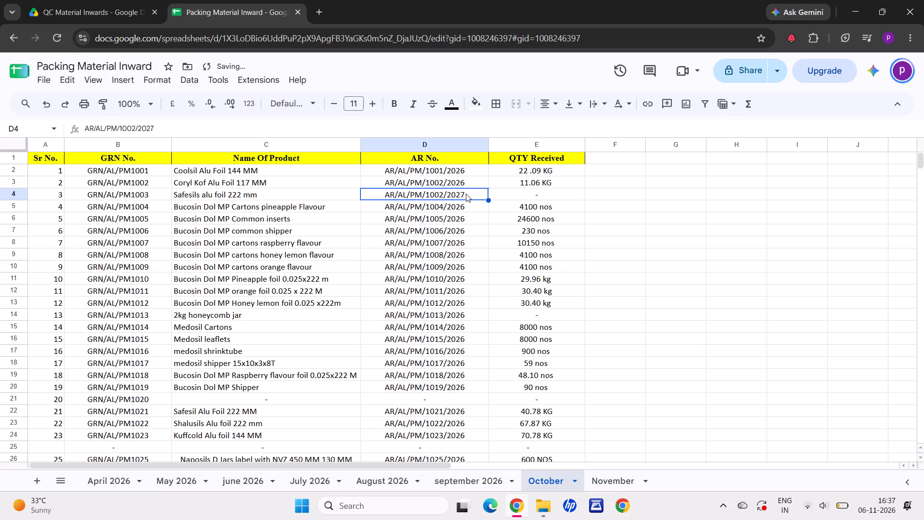
key("BackSpace")
key("6")
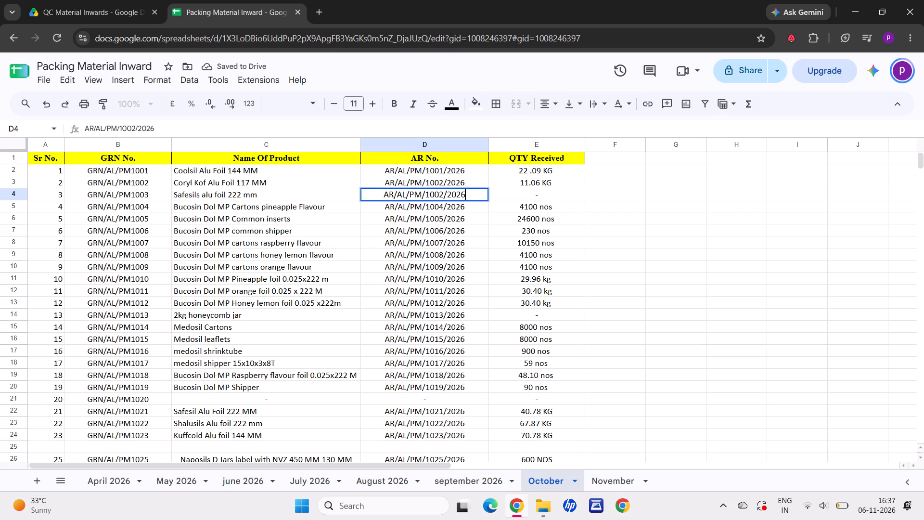
left_click(442, 195)
key("BackSpace")
key("3")
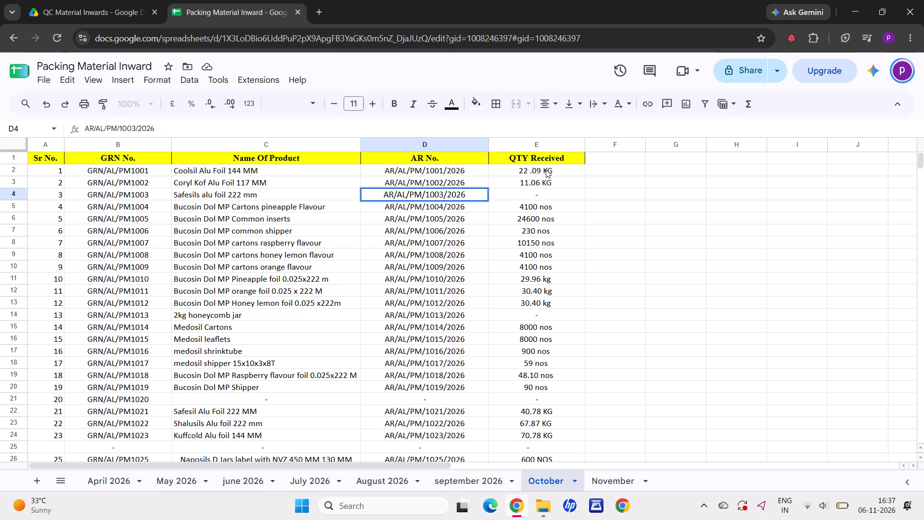
Enter 40.78 kg as the quantity received for the Safesils alu foil in cell E4.
left_click(545, 186)
left_click(544, 193)
double_click(544, 193)
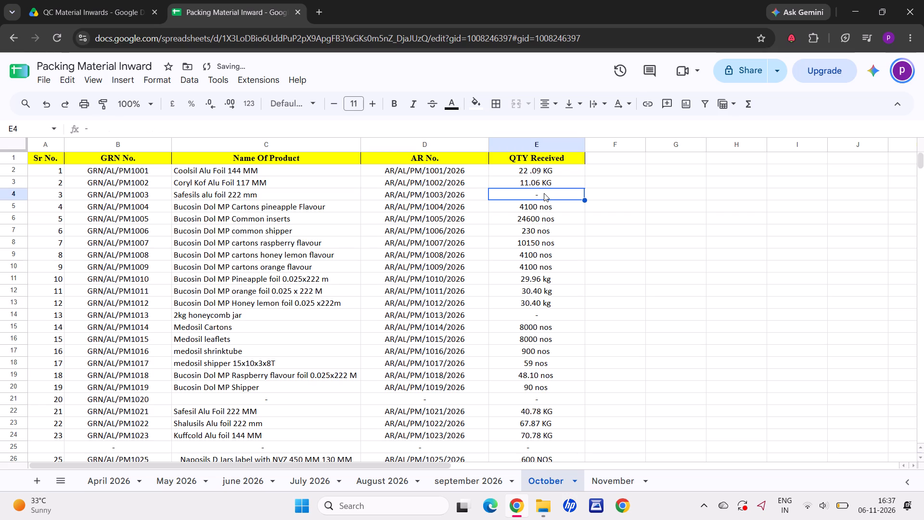
key("BackSpace")
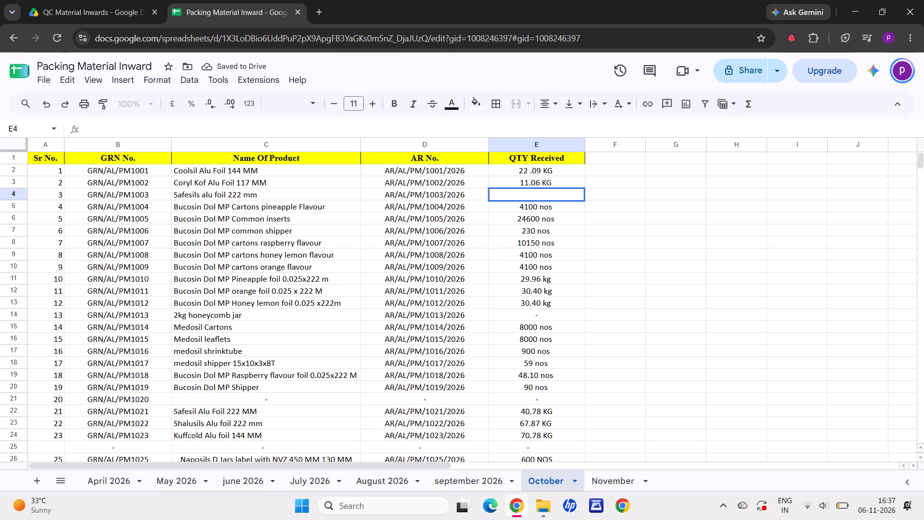
type("40.")
type("78 kg")
key("space")
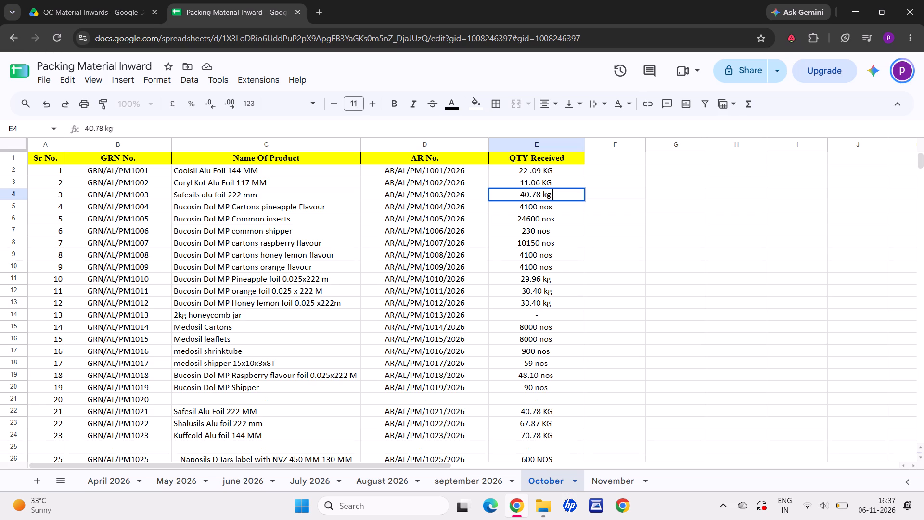
Review the October and November sheets, comparing their entries and checking October's rows for remaining gaps.
scroll(544, 221, "down", 3)
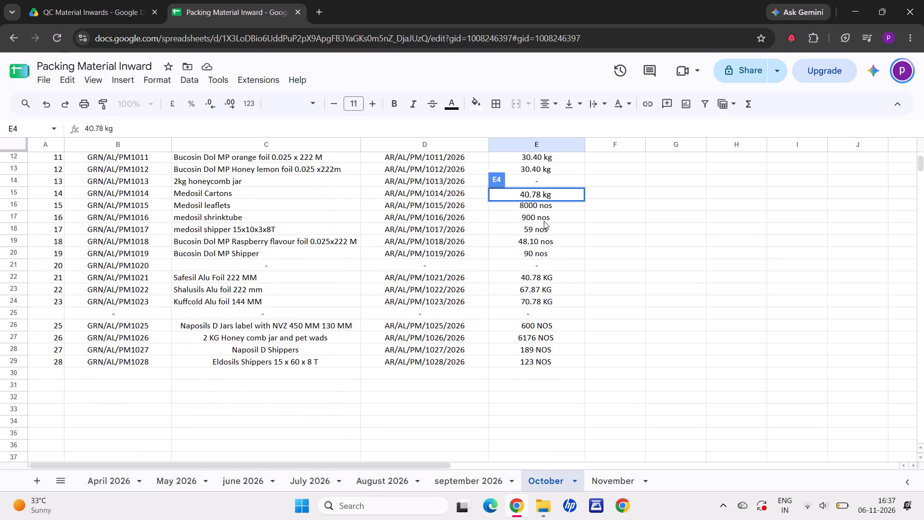
scroll(544, 221, "up", 3)
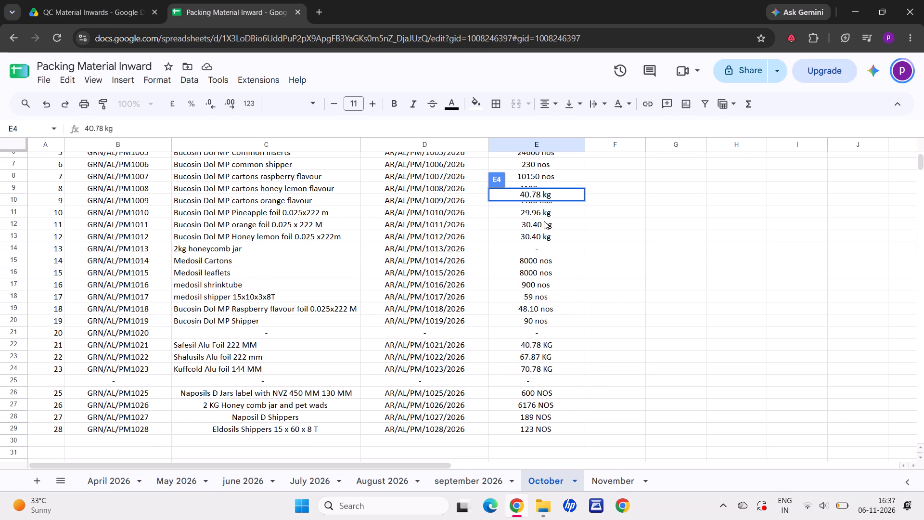
left_click(598, 479)
scroll(237, 325, "up", 1)
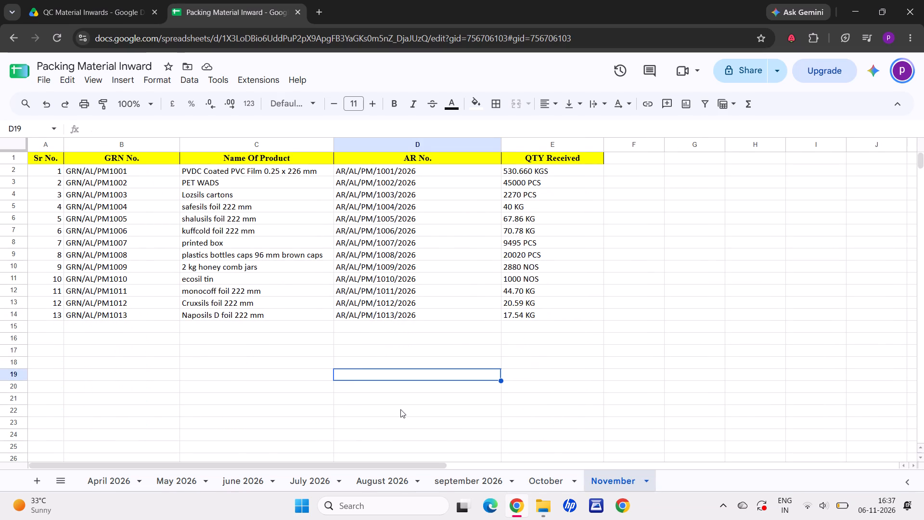
left_click(547, 481)
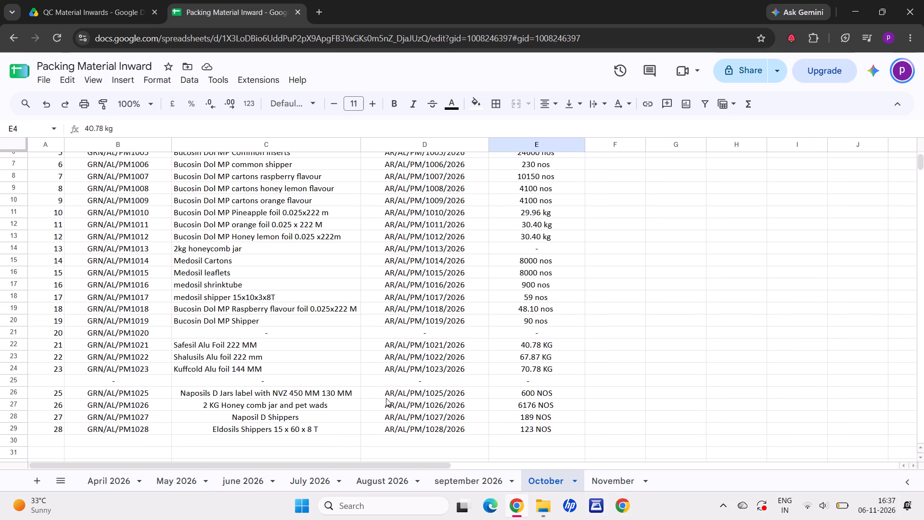
left_click(619, 482)
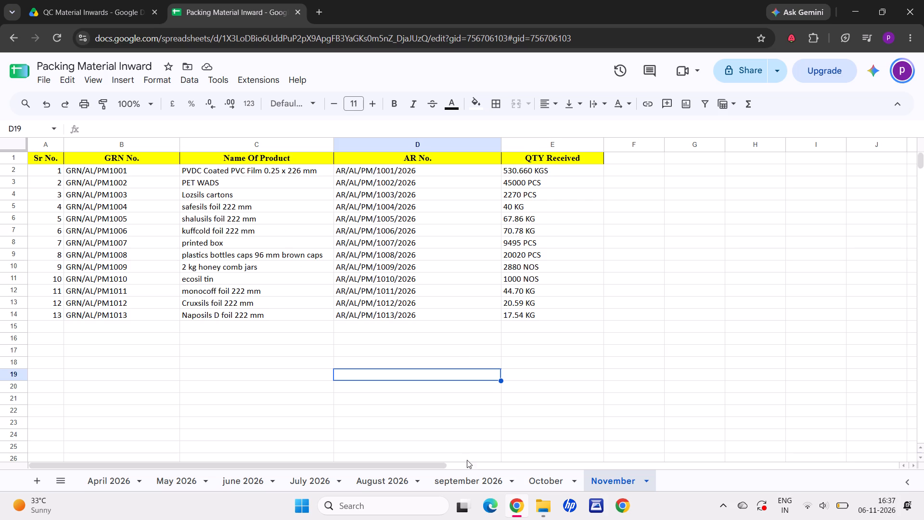
left_click(543, 479)
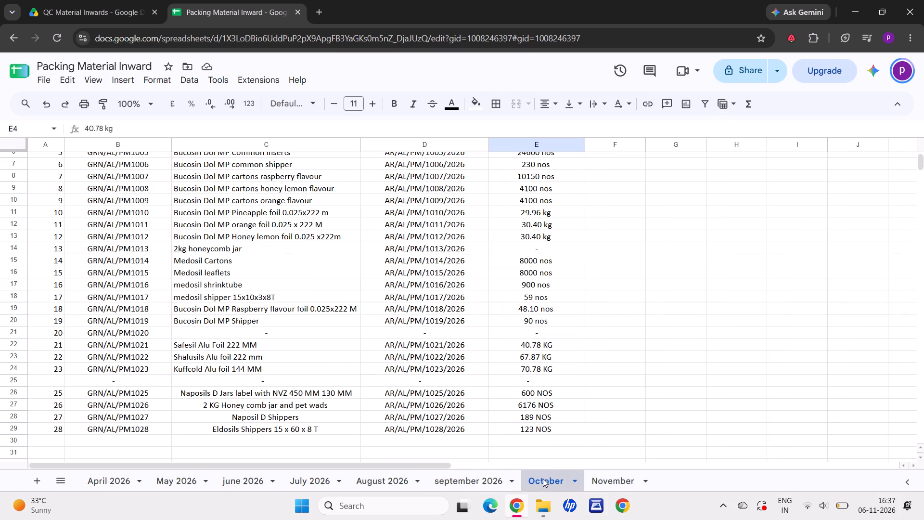
scroll(543, 479, "up", 4)
scroll(312, 221, "up", 4)
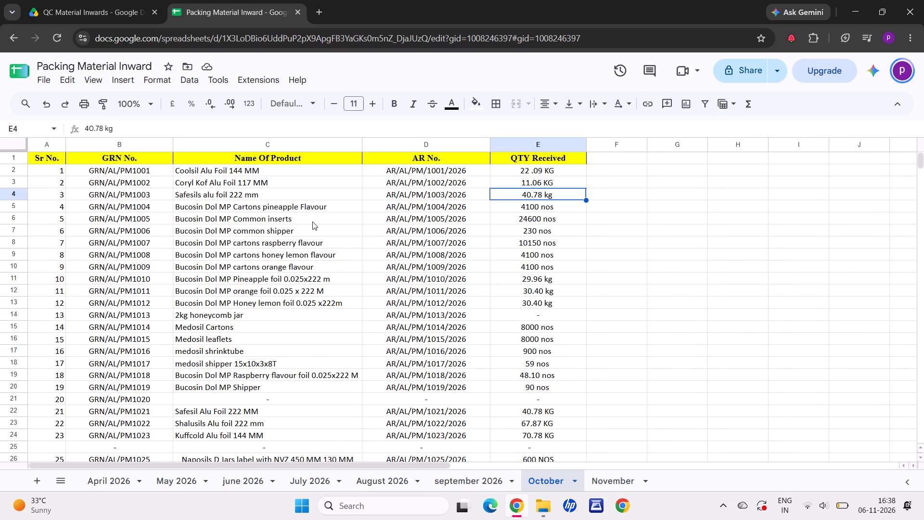
scroll(312, 221, "up", 5)
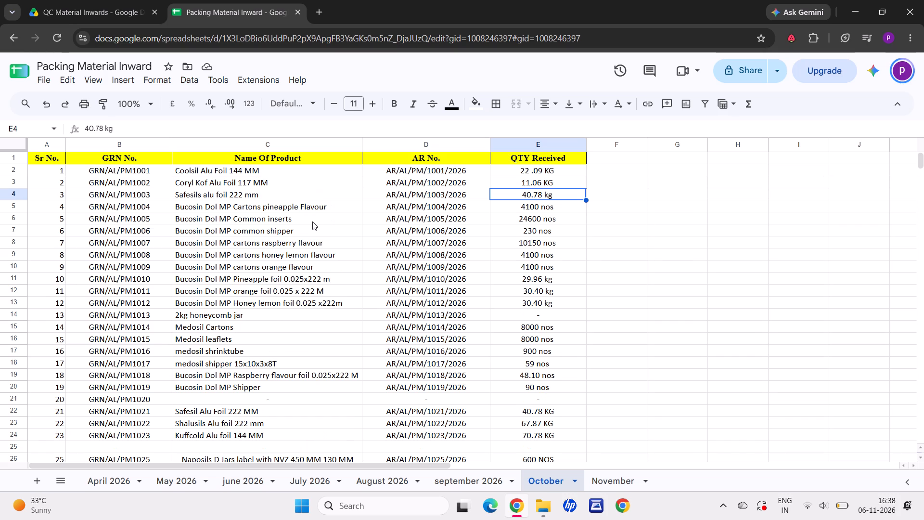
scroll(312, 221, "down", 1)
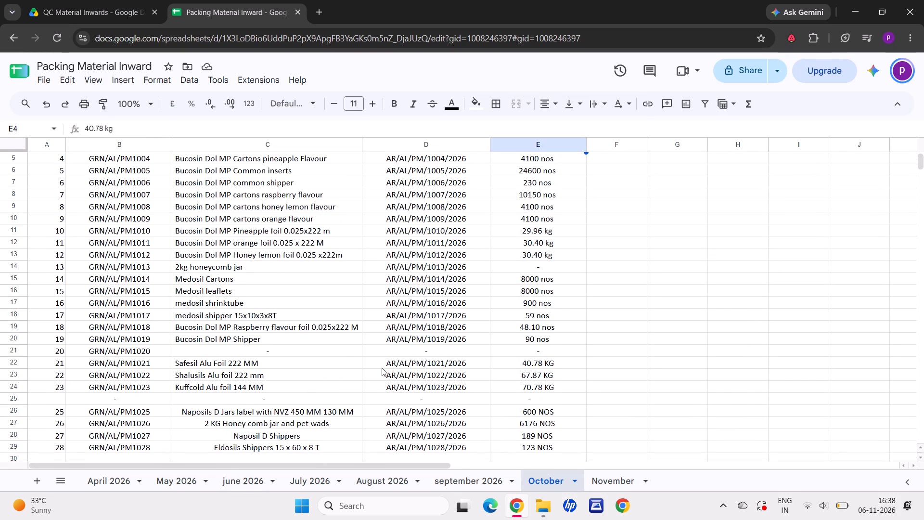
scroll(420, 373, "up", 1)
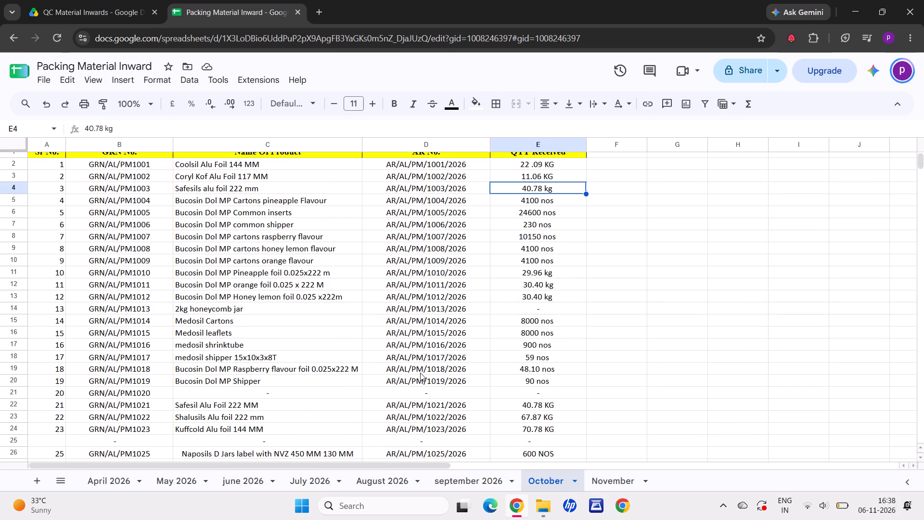
scroll(420, 373, "up", 1)
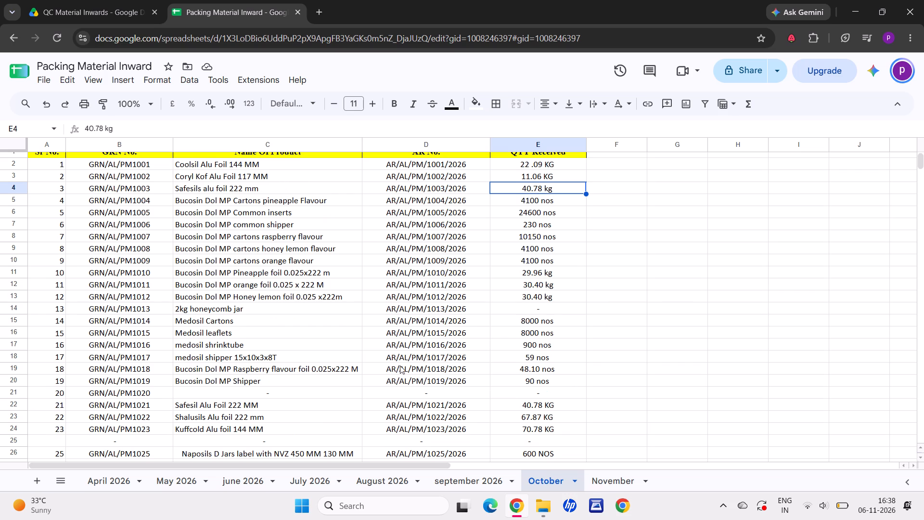
scroll(294, 286, "down", 1)
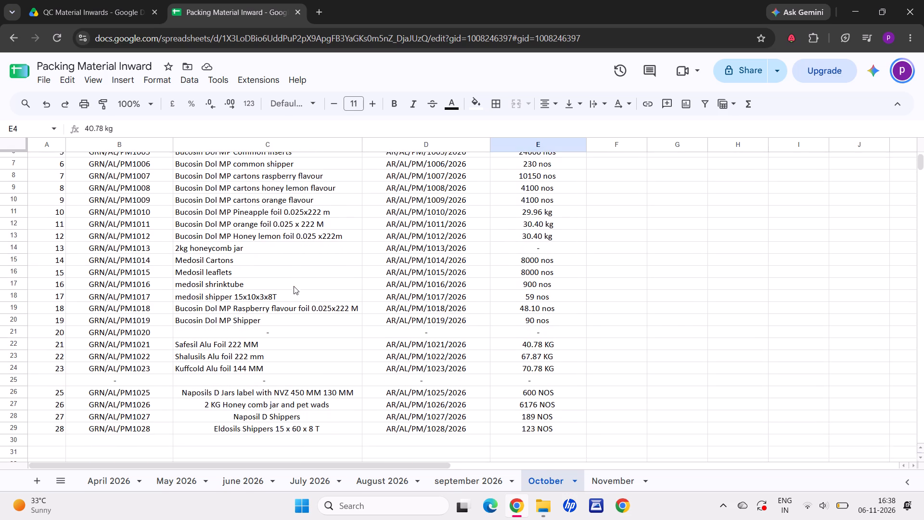
scroll(294, 286, "down", 1)
scroll(294, 286, "up", 1)
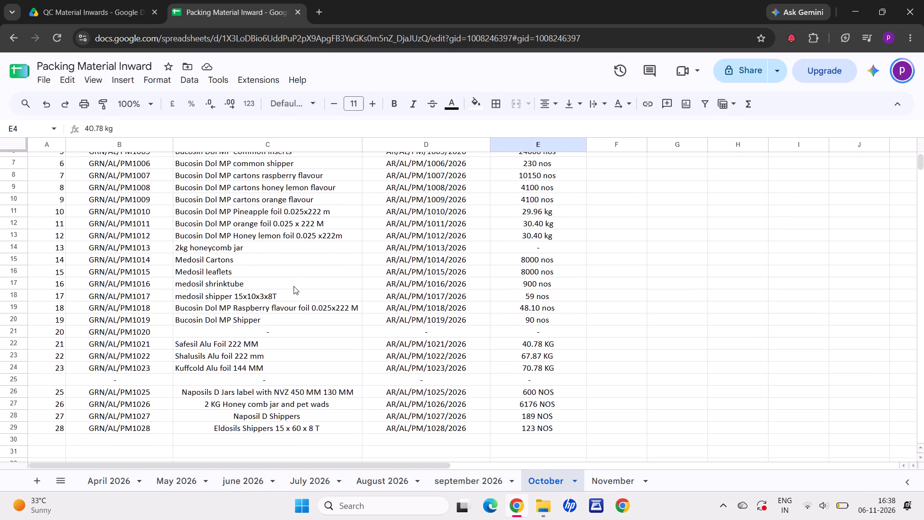
Compare the entries and GRN and AR numbering across the October, November, September and August sheets.
scroll(294, 286, "up", 2)
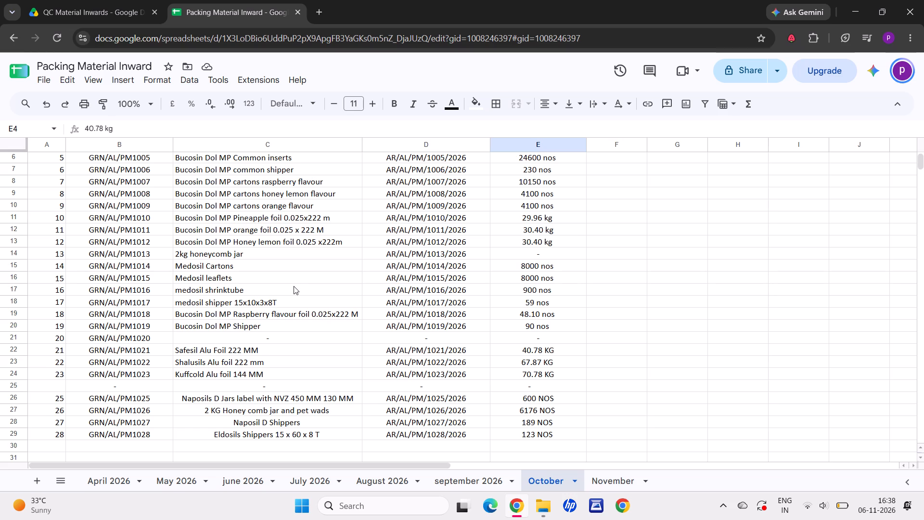
scroll(245, 299, "up", 5)
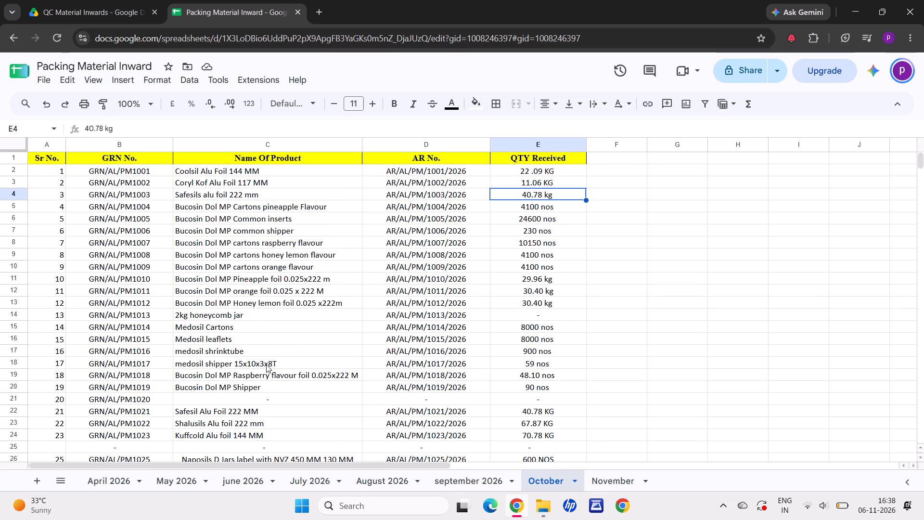
scroll(266, 366, "down", 1)
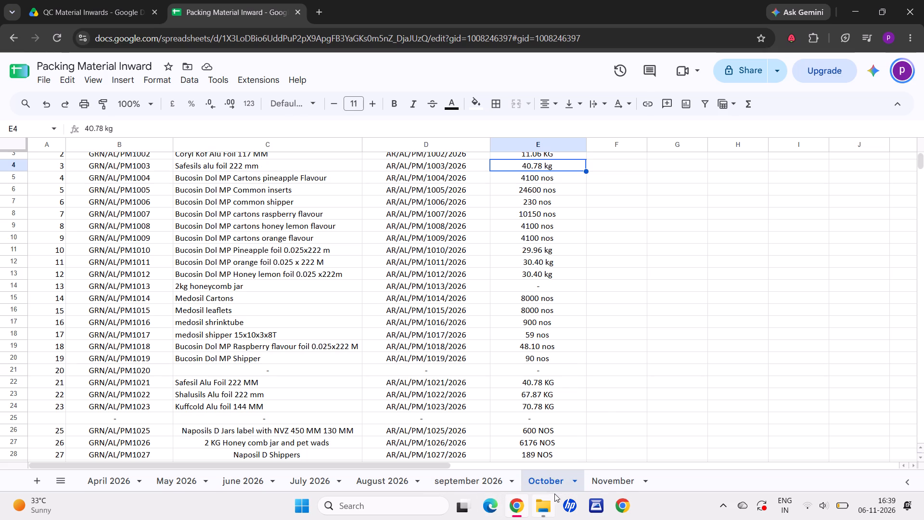
left_click(626, 484)
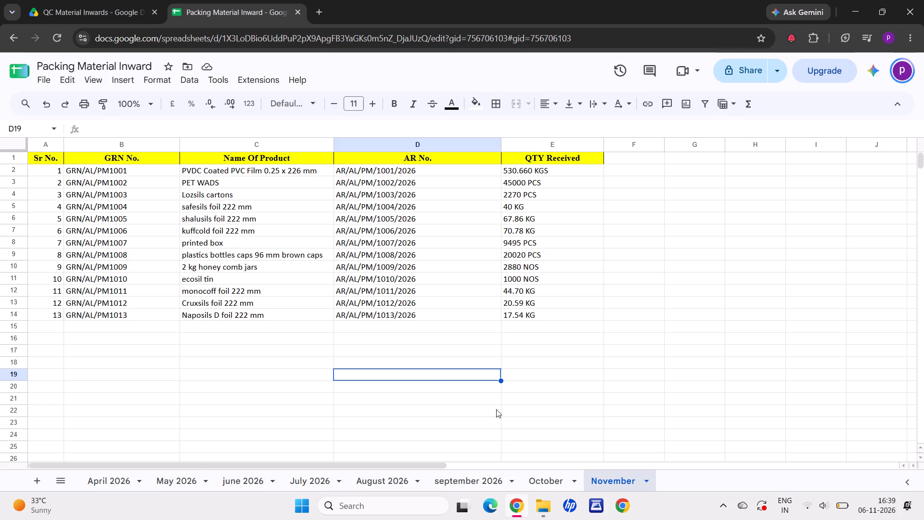
left_click(480, 480)
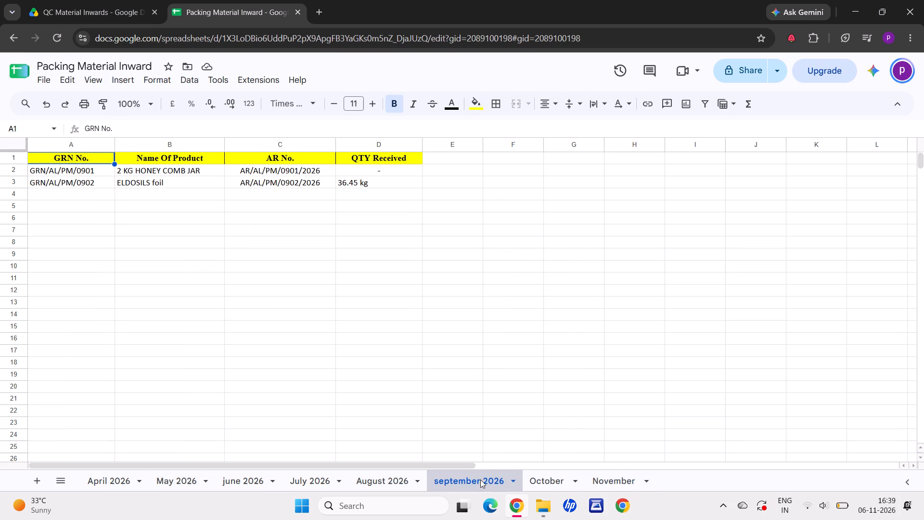
left_click(385, 481)
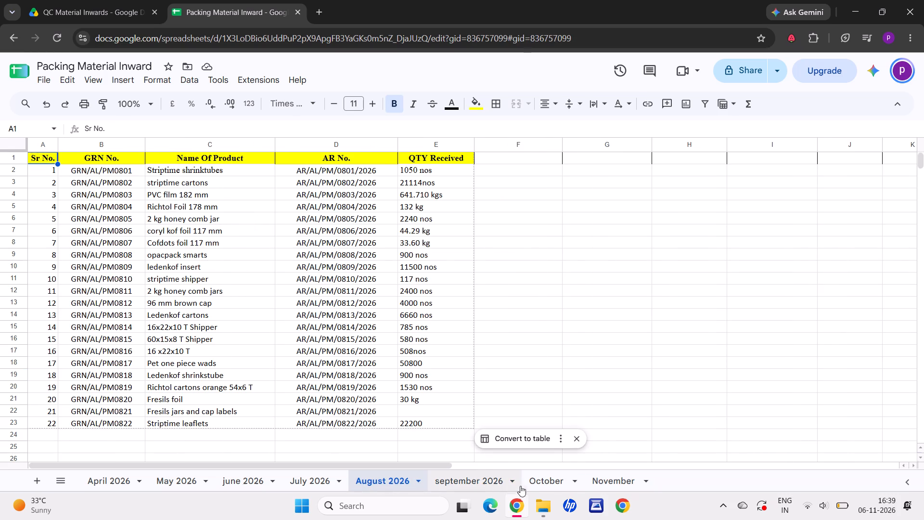
left_click(544, 480)
scroll(223, 261, "up", 1)
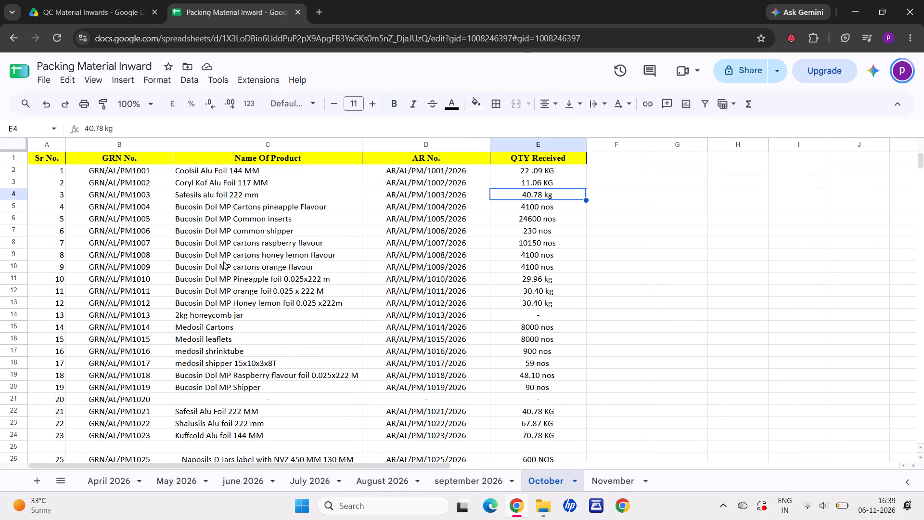
scroll(223, 261, "up", 1)
scroll(216, 363, "down", 1)
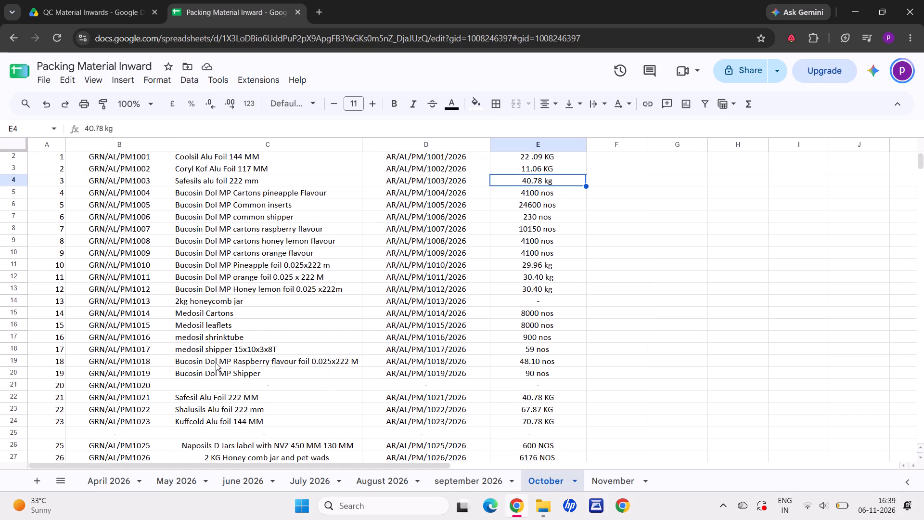
scroll(216, 363, "down", 1)
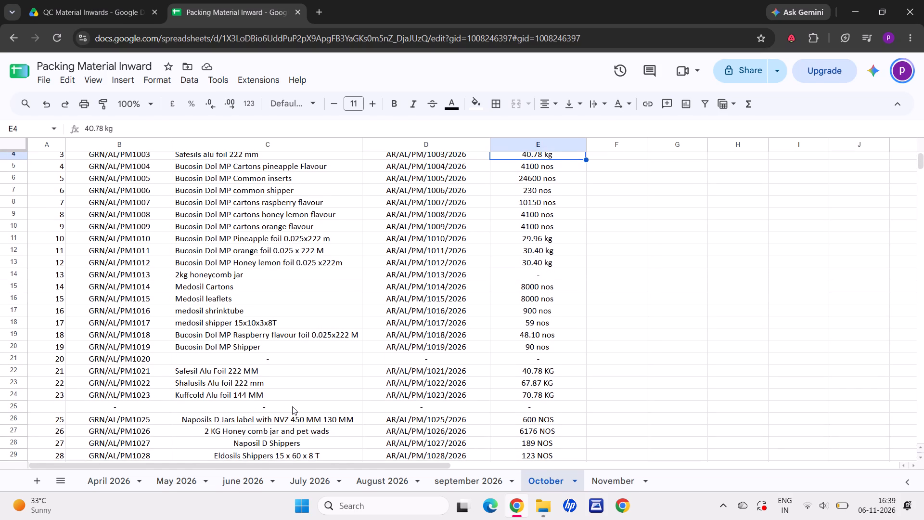
left_click(616, 478)
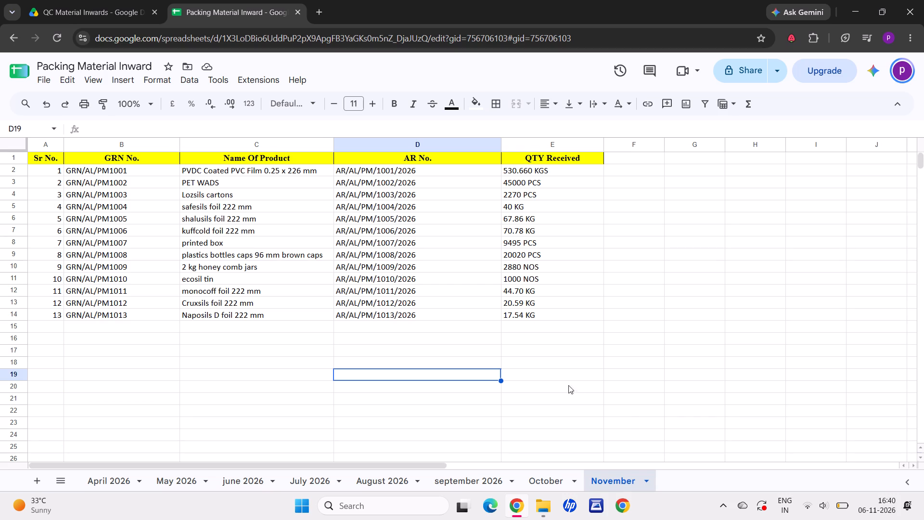
scroll(628, 420, "up", 1)
Correct the GRN No. of the PVDC Coated PVC Film in November cell B2 to GRN/AL/PM1101.
left_click(616, 480)
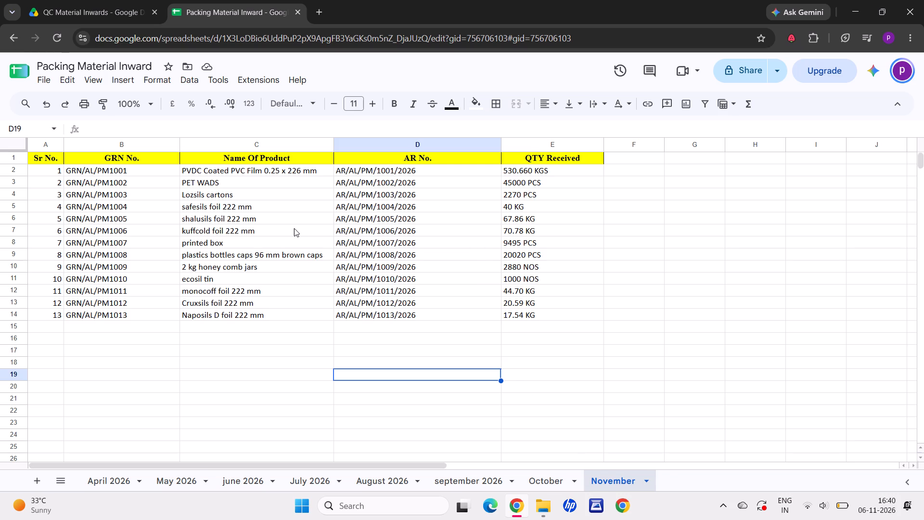
double_click(132, 192)
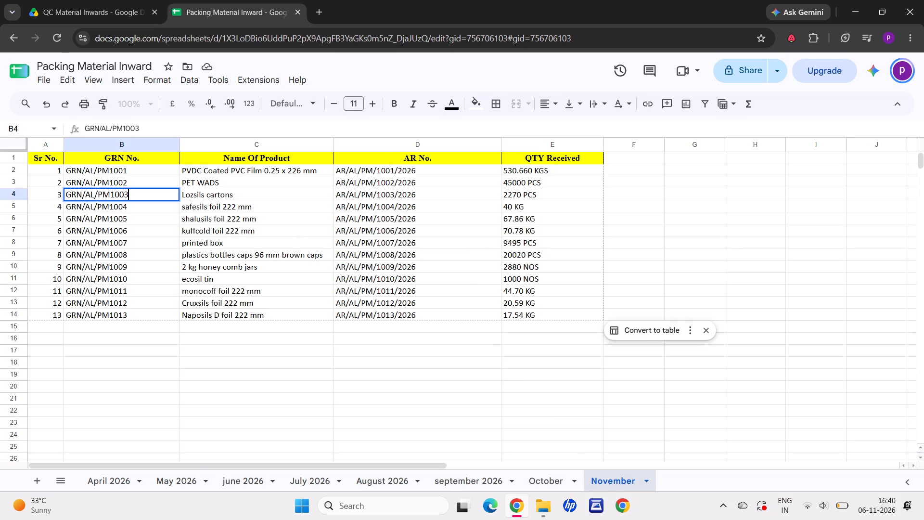
double_click(124, 174)
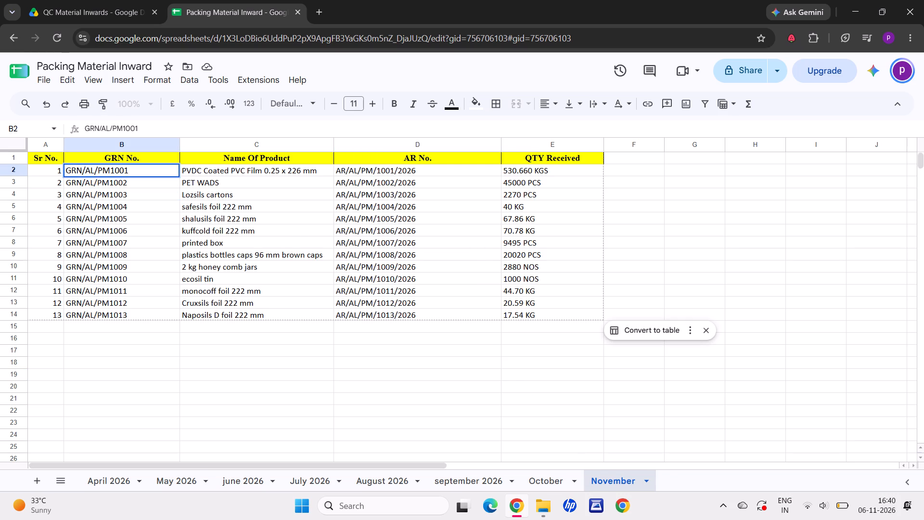
left_click(119, 170)
key("BackSpace")
key("BackSpace")
type("11")
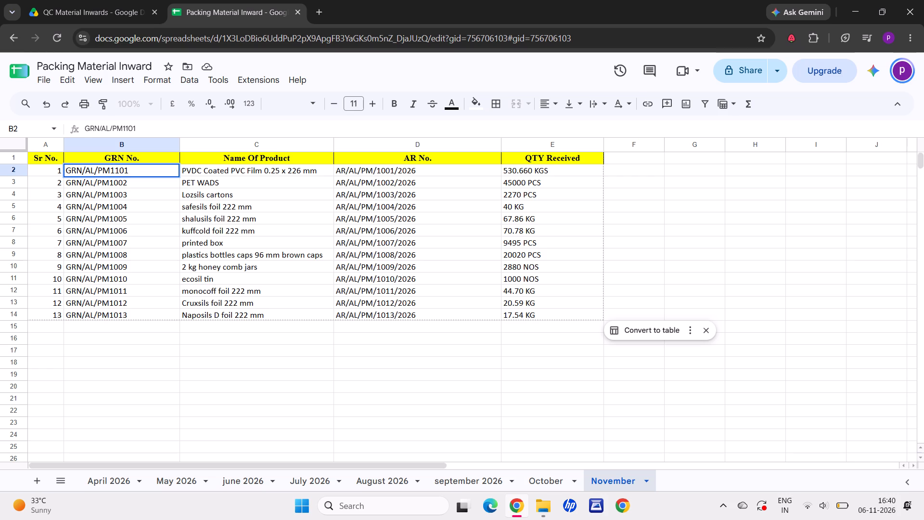
Correct the November GRN numbers in cells B3 to B5 to GRN/AL/PM1102, GRN/AL/PM1103 and GRN/AL/PM1104.
double_click(117, 181)
left_click(117, 181)
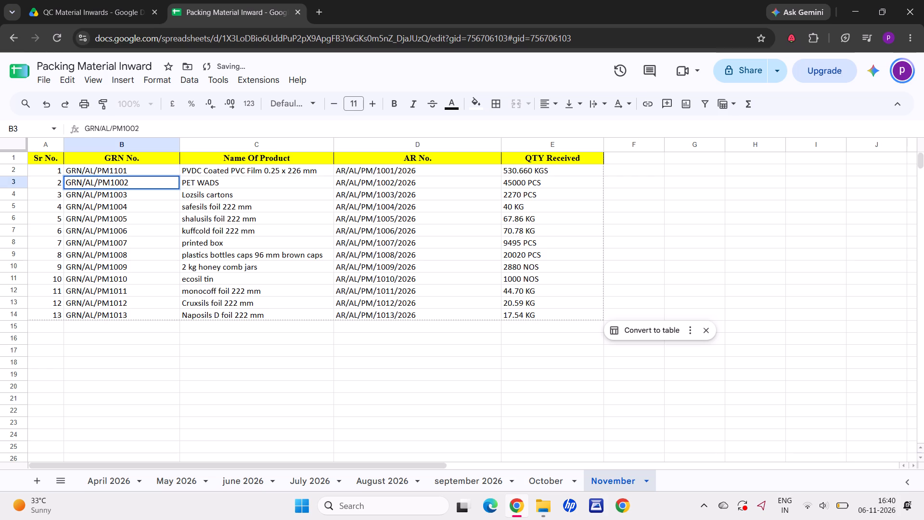
key("BackSpace")
key("1")
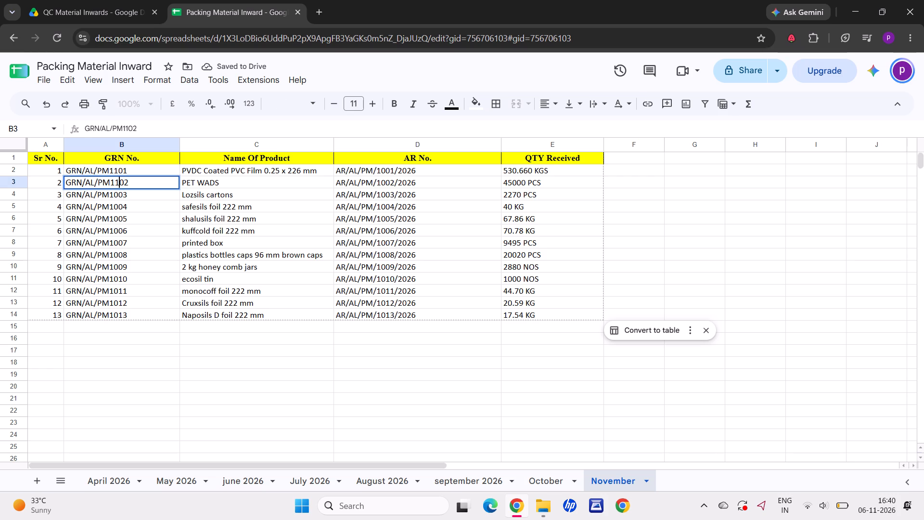
double_click(118, 195)
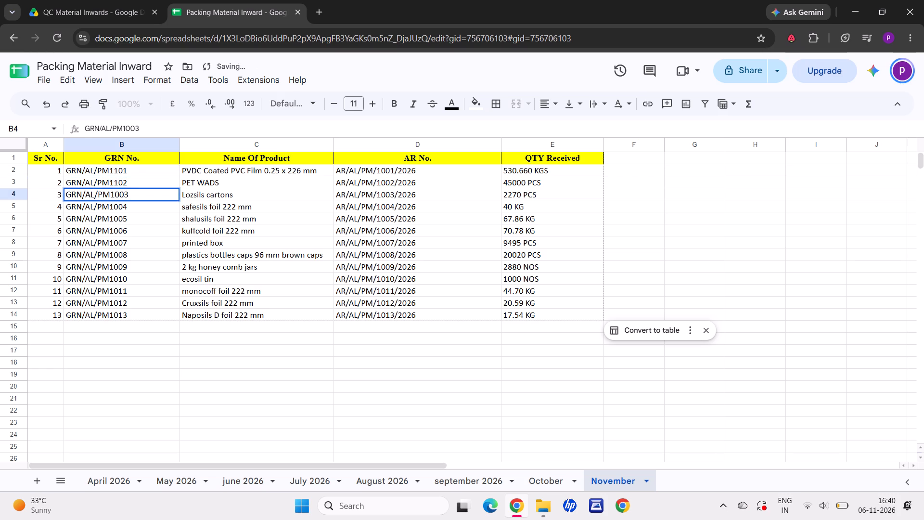
left_click(118, 195)
key("BackSpace")
key("1")
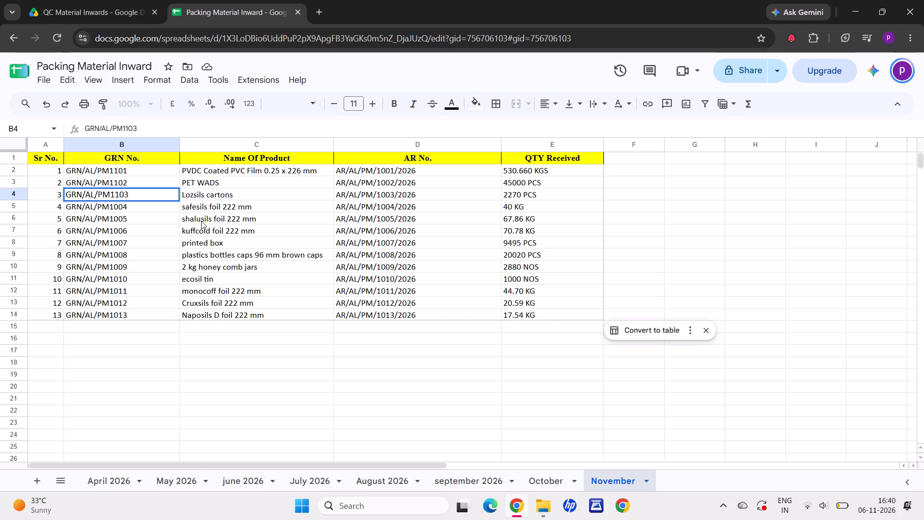
double_click(118, 206)
left_click(118, 206)
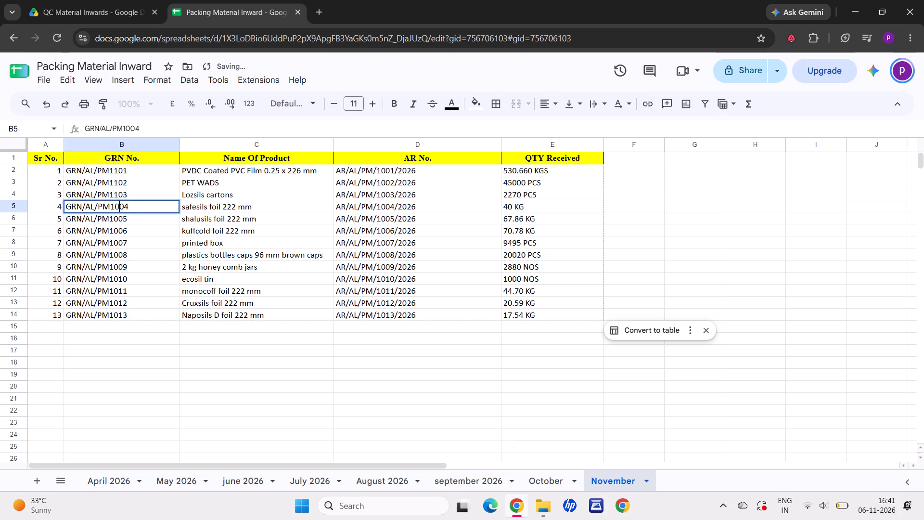
key("BackSpace")
key("1")
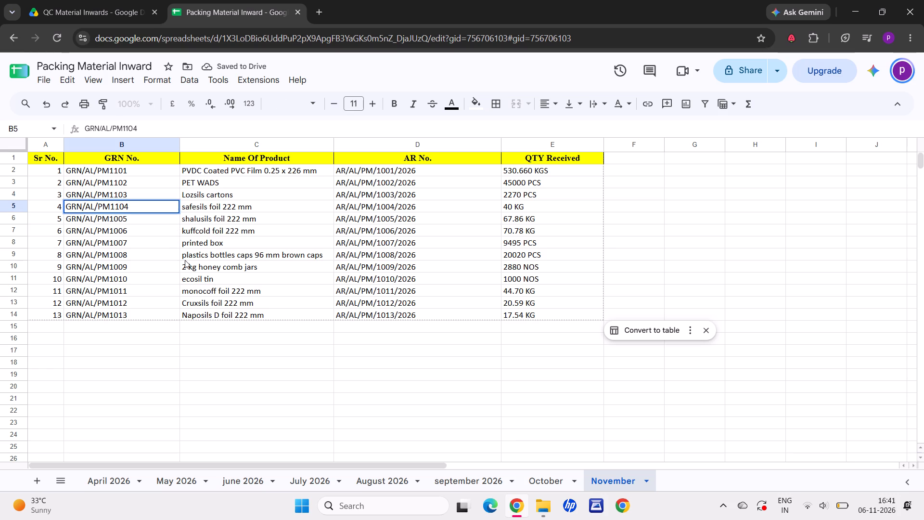
Check the October sheet's GRN numbering for reference and return to the November sheet.
left_click(544, 481)
scroll(451, 402, "up", 3)
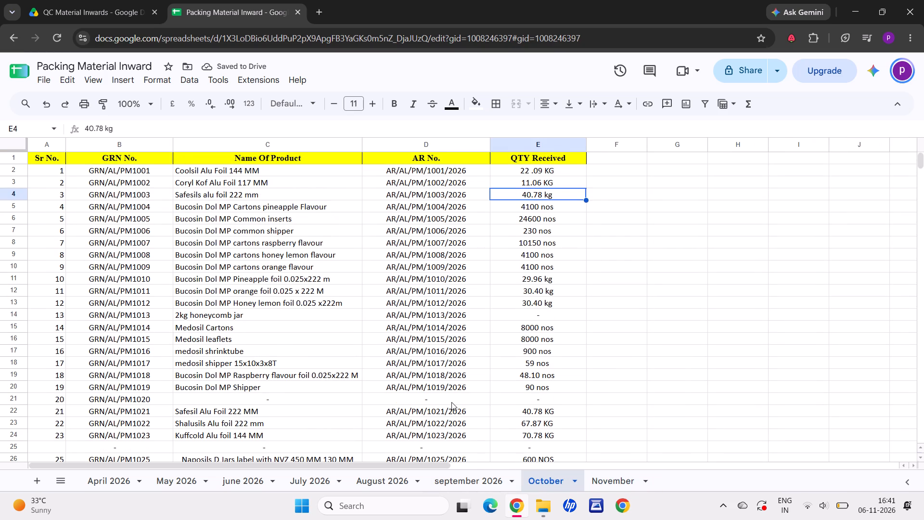
scroll(451, 402, "up", 1)
left_click(611, 481)
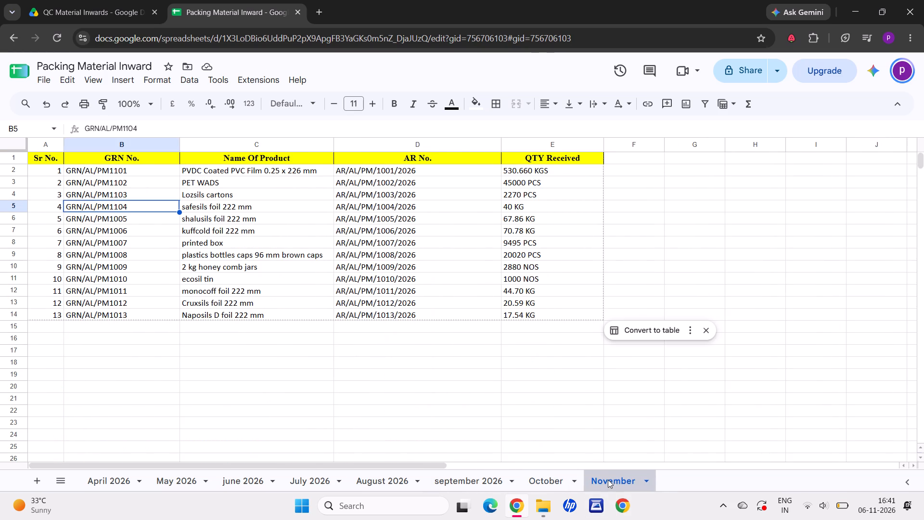